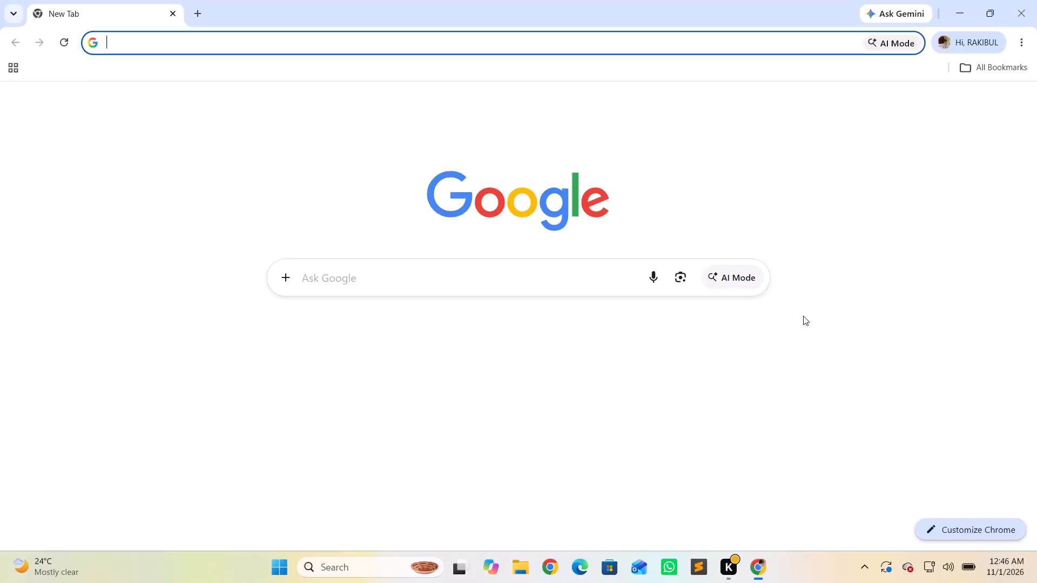
Open the KRA 2026 spreadsheet in Google Sheets.
{"action": "left_click", "coordinate": [972, 107]}
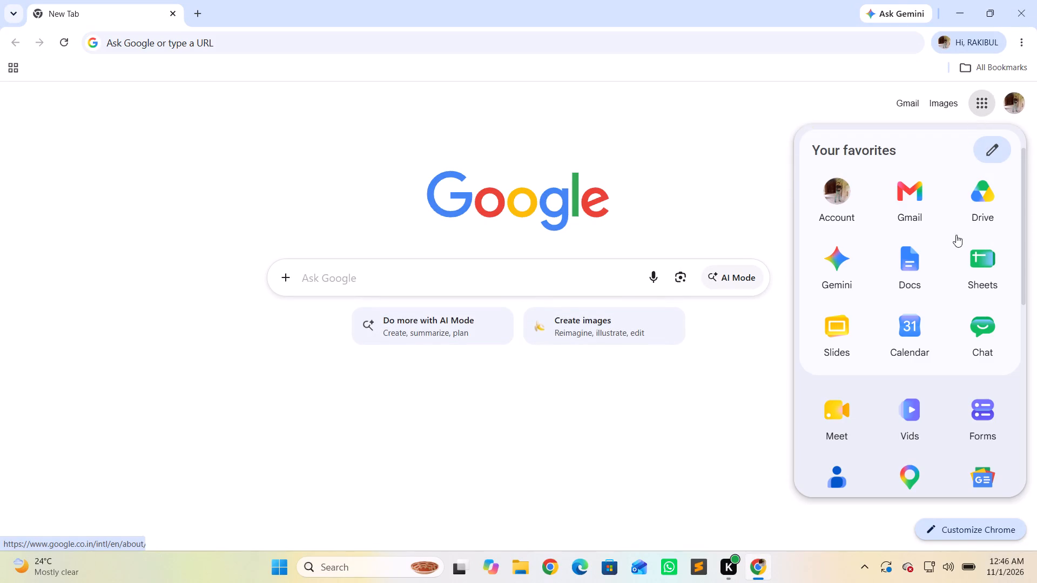
{"action": "left_click", "coordinate": [961, 259]}
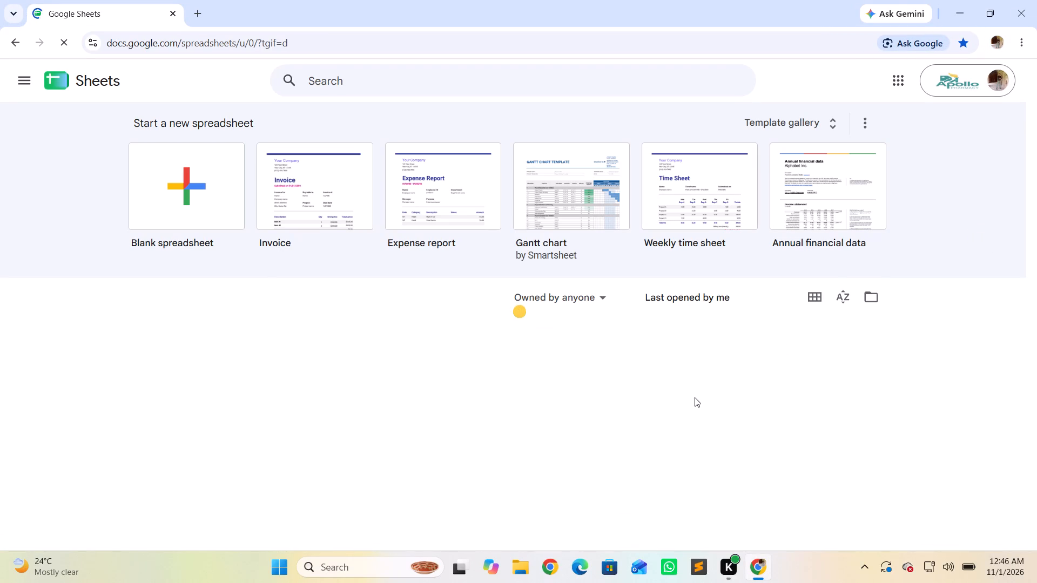
{"action": "left_click", "coordinate": [248, 376]}
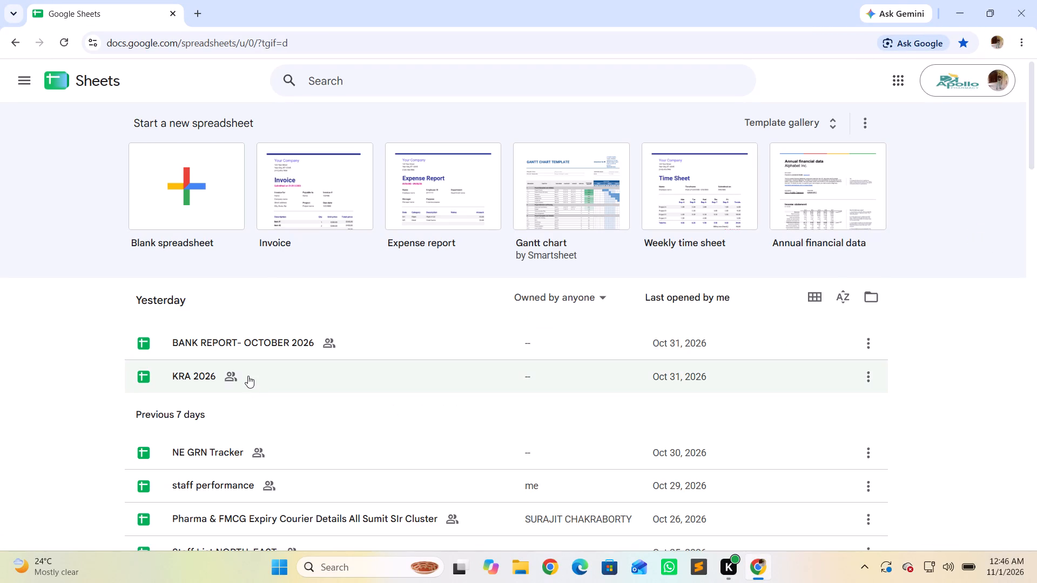
{"action": "left_click", "coordinate": [248, 376]}
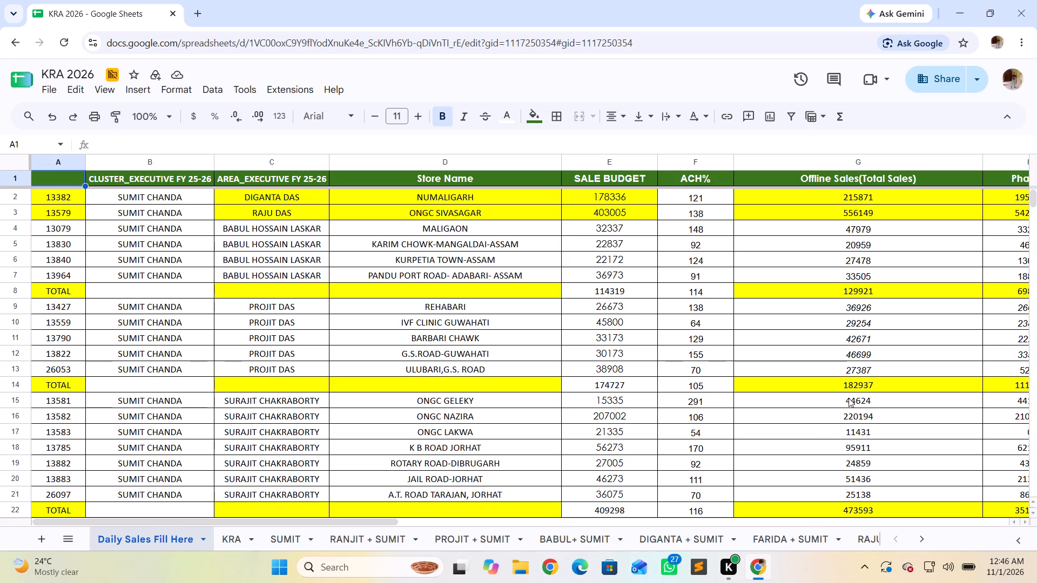
Clear the Offline Sales through BILL COUNT values (G23:R30) for the stores SILPUKURI to DHAKAI PATTY, NAGAON.
{"action": "scroll", "coordinate": [415, 375], "scroll_direction": "down", "scroll_amount": 3}
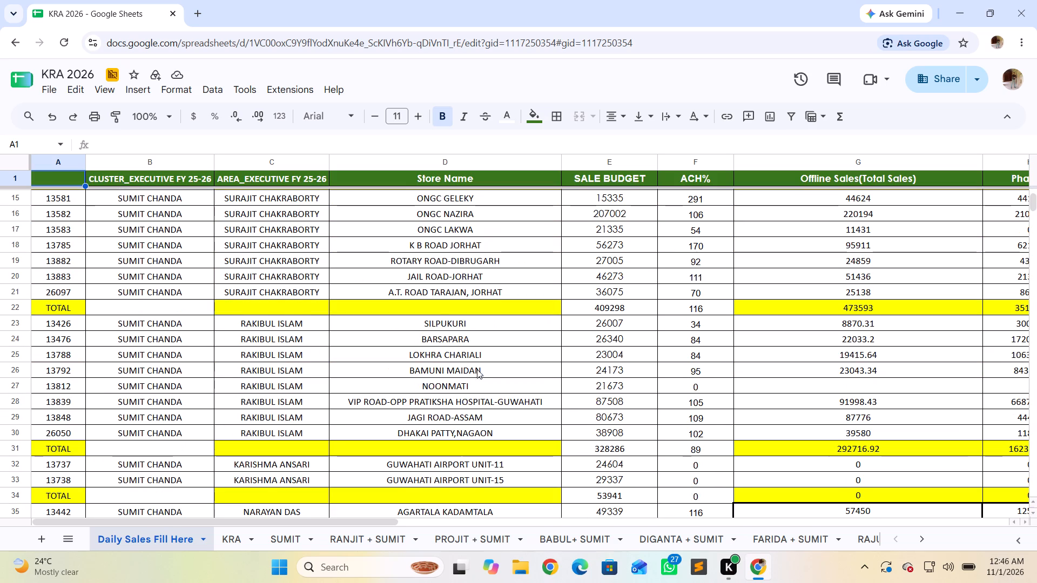
{"action": "scroll", "coordinate": [641, 335], "scroll_direction": "down", "scroll_amount": 1}
{"action": "left_click", "coordinate": [758, 256]}
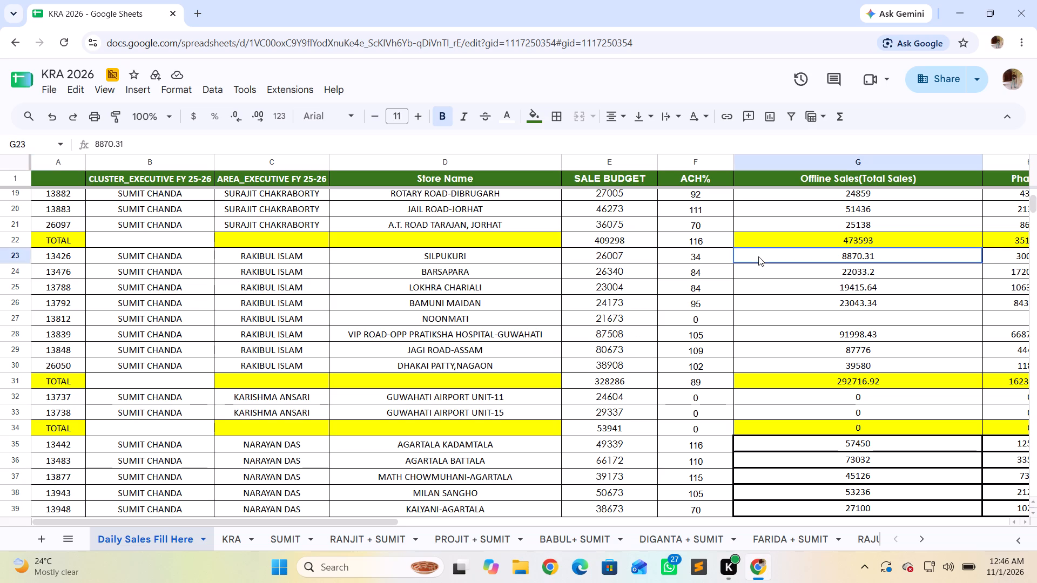
{"action": "left_click", "coordinate": [760, 259]}
{"action": "left_click_drag", "start_coordinate": [760, 257], "coordinate": [785, 364]}
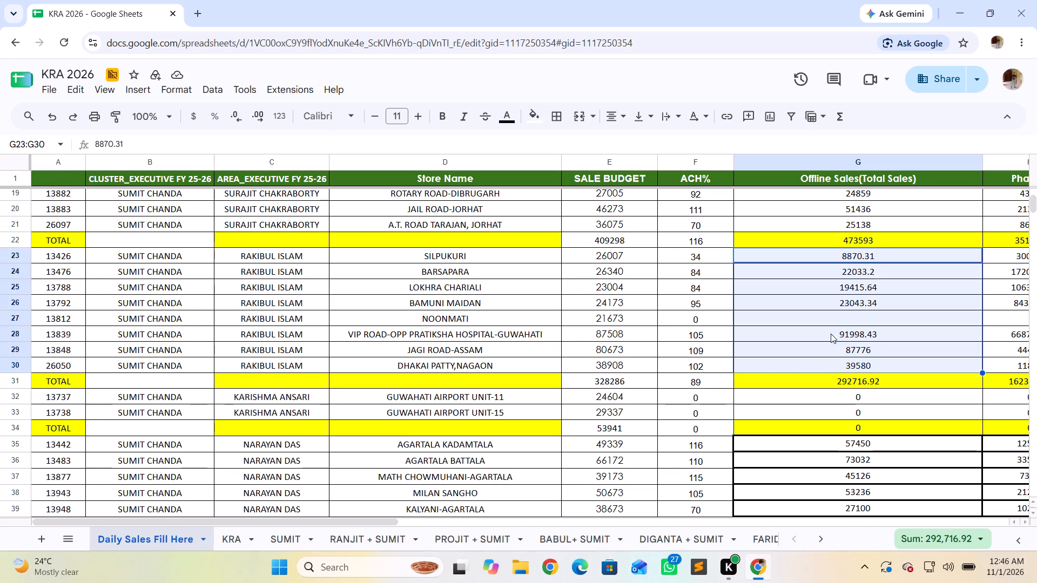
{"action": "key", "text": "shift+Right"}
{"action": "key", "text": "shift+Right"}
{"action": "key", "text": "shift+Right"}
{"action": "key", "text": "shift+Right"}
{"action": "key", "text": "shift+Right"}
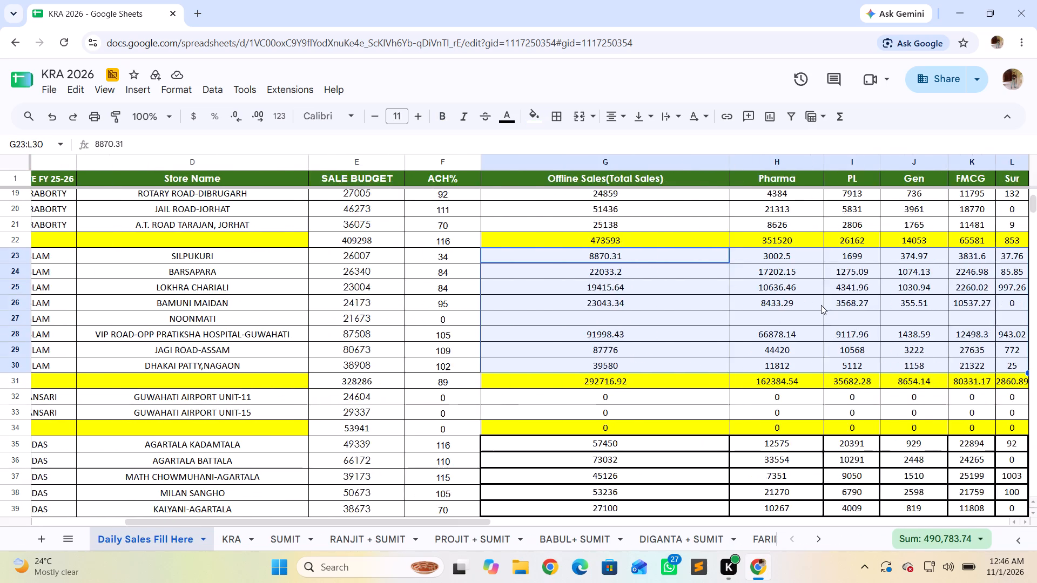
{"action": "key", "text": "shift+Right"}
{"action": "key", "text": "shift+Right"}
{"action": "key", "text": "shift+Right"}
{"action": "key", "text": "shift+Right"}
{"action": "key", "text": "shift+Right"}
{"action": "key", "text": "shift+Right"}
{"action": "key", "text": "shift+Right"}
{"action": "key", "text": "shift+Right"}
{"action": "key", "text": "shift+Right"}
{"action": "key", "text": "shift+Right"}
{"action": "key", "text": "shift+Right"}
{"action": "key", "text": "shift+Left"}
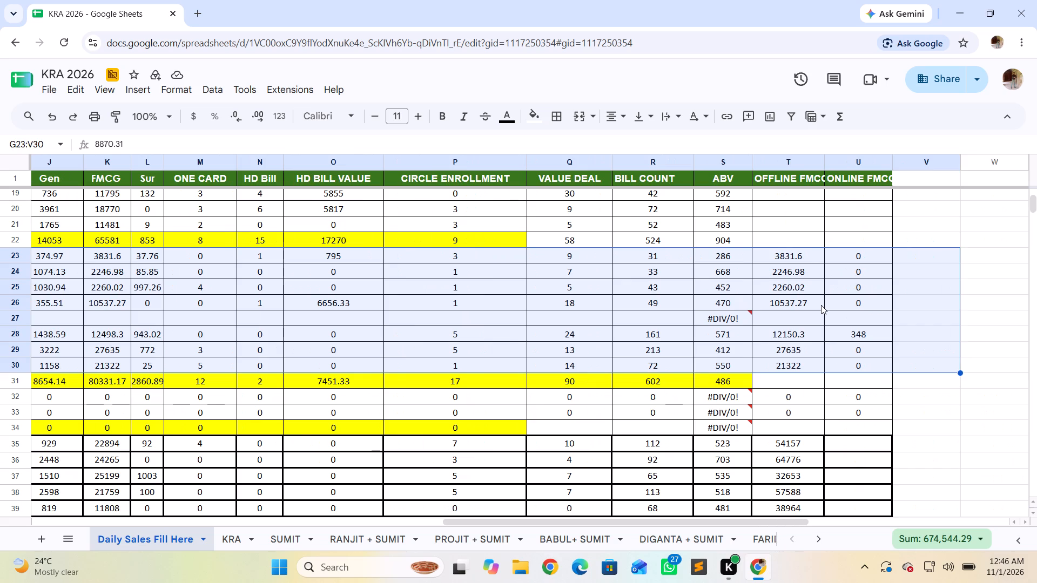
{"action": "key", "text": "shift+Left"}
{"action": "key", "text": "shift+Left"}
{"action": "key", "text": "shift+Left"}
{"action": "key", "text": "shift+Left"}
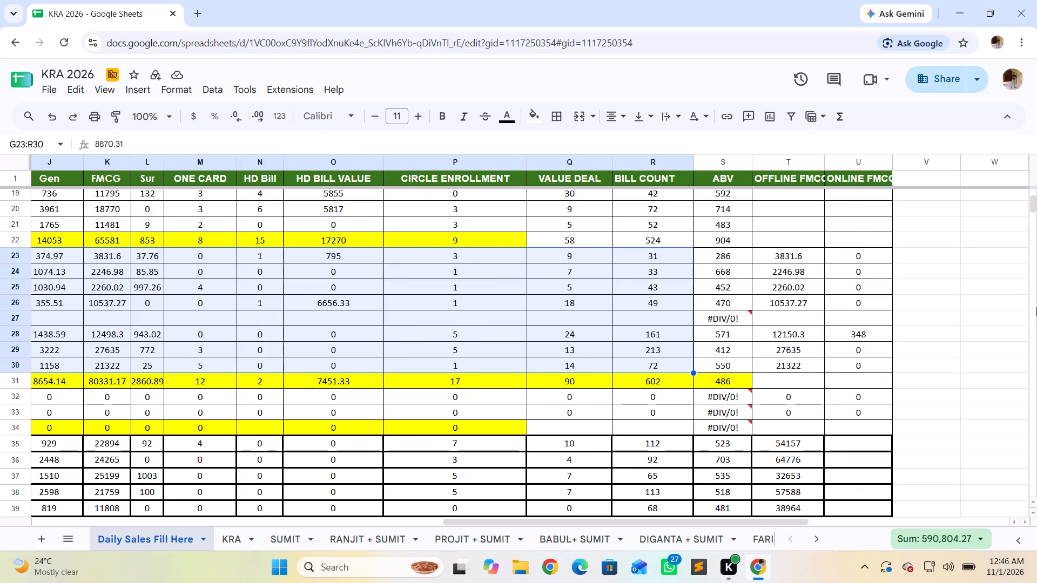
{"action": "key", "text": "Delete"}
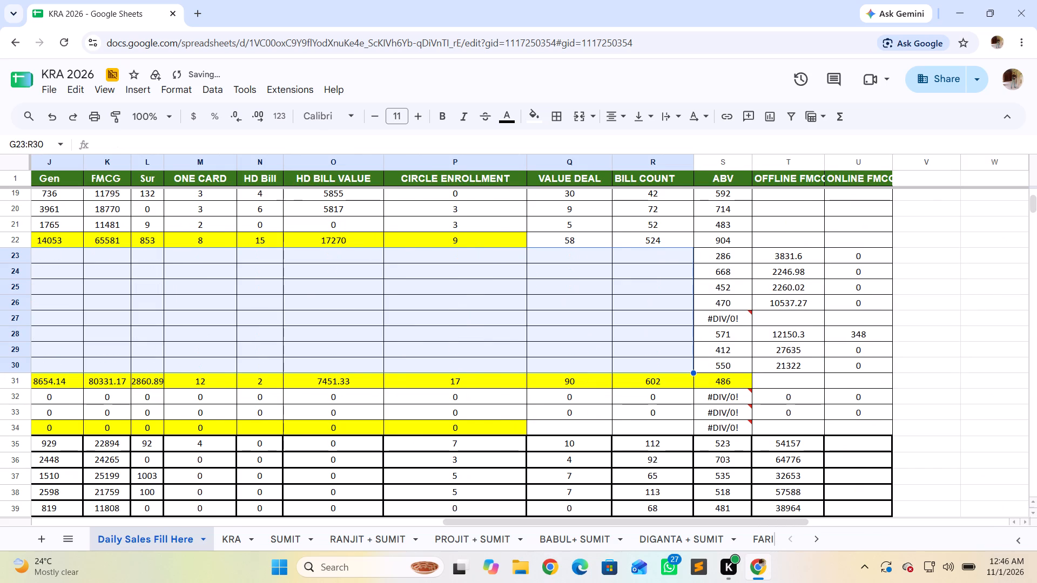
Clear the OFFLINE FMCG and ONLINE FMCG values (T23:U30) for the stores SILPUKURI to DHAKAI PATTY, NAGAON.
{"action": "key", "text": "Right"}
{"action": "key", "text": "Right"}
{"action": "key", "text": "Right"}
{"action": "key", "text": "Right"}
{"action": "key", "text": "Right"}
{"action": "key", "text": "Right"}
{"action": "key", "text": "Right"}
{"action": "key", "text": "Right"}
{"action": "key", "text": "Right"}
{"action": "key", "text": "Right"}
{"action": "key", "text": "Right"}
{"action": "key", "text": "Right"}
{"action": "key", "text": "Right"}
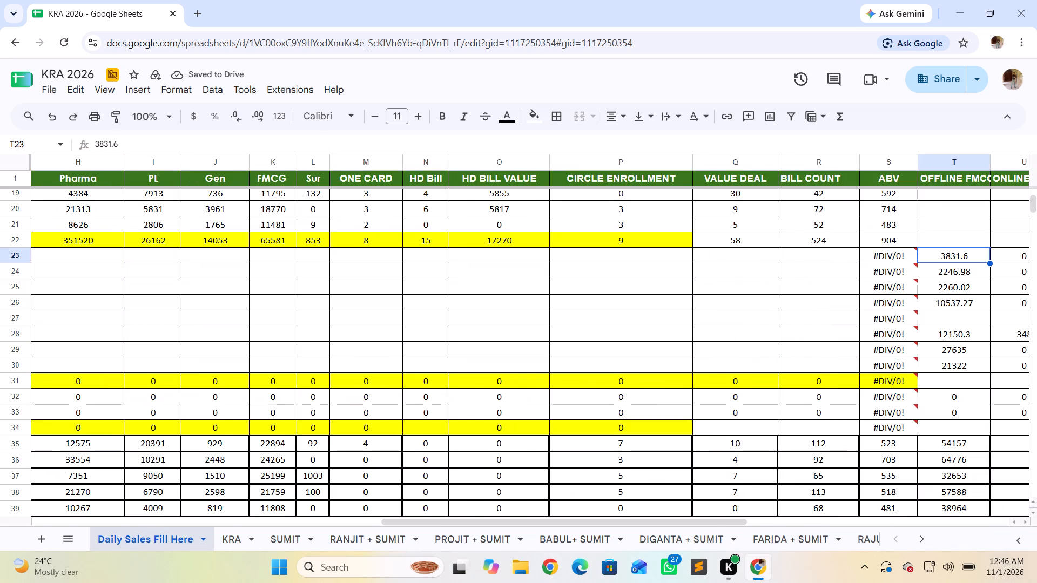
{"action": "key", "text": "shift+Down"}
{"action": "key", "text": "shift+Down"}
{"action": "key", "text": "shift+Down"}
{"action": "key", "text": "shift+Down"}
{"action": "key", "text": "shift+Down"}
{"action": "key", "text": "shift+Down"}
{"action": "key", "text": "shift+Down"}
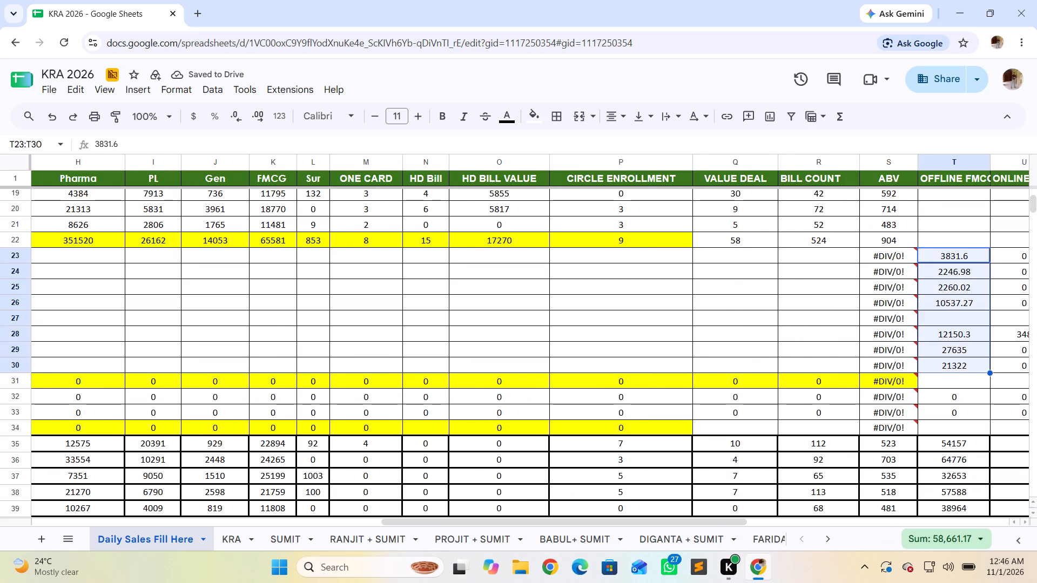
{"action": "key", "text": "shift+Right"}
{"action": "key", "text": "shift+Right"}
{"action": "key", "text": "shift+Left"}
{"action": "key", "text": "Delete"}
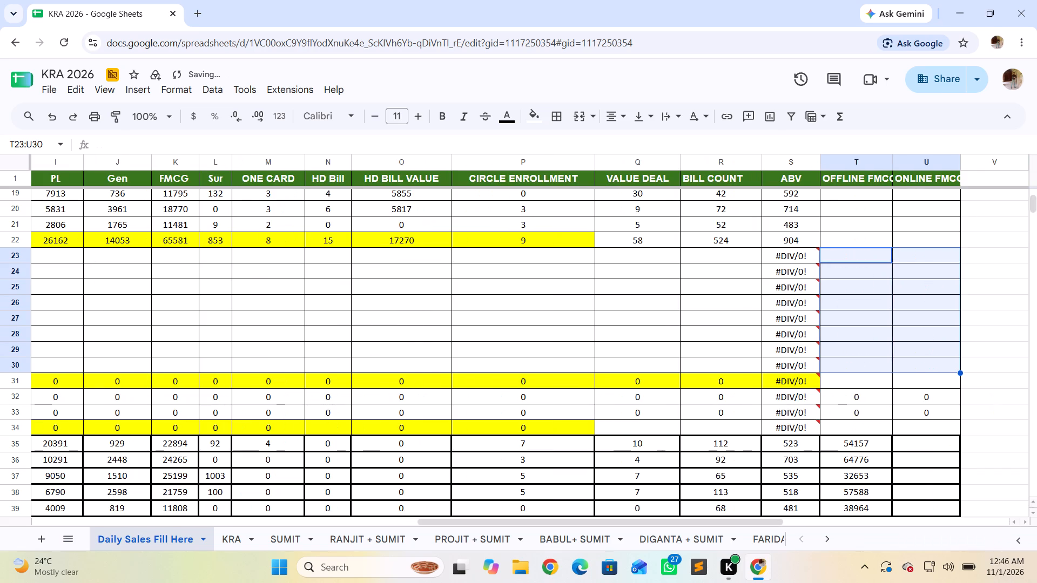
For the VIP ROAD-OPP PRATIKSHA HOSPITAL store, enter Offline Sales 144261.61 and Pharma 114597.45.
{"action": "key", "text": "Left"}
{"action": "key", "text": "Left"}
{"action": "key", "text": "Left"}
{"action": "key", "text": "Left"}
{"action": "key", "text": "Left"}
{"action": "key", "text": "Left"}
{"action": "key", "text": "Left"}
{"action": "key", "text": "Left"}
{"action": "key", "text": "Left"}
{"action": "key", "text": "Left"}
{"action": "key", "text": "Left"}
{"action": "key", "text": "Left"}
{"action": "key", "text": "Left"}
{"action": "key", "text": "Left"}
{"action": "key", "text": "Left"}
{"action": "key", "text": "Left"}
{"action": "key", "text": "Left"}
{"action": "key", "text": "Left"}
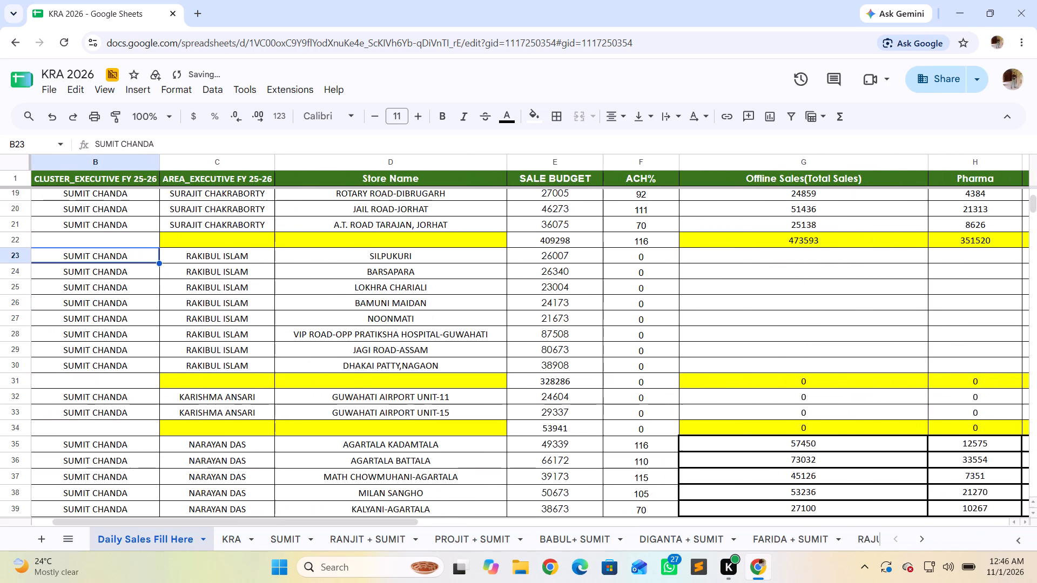
{"action": "key", "text": "Right"}
{"action": "key", "text": "Right"}
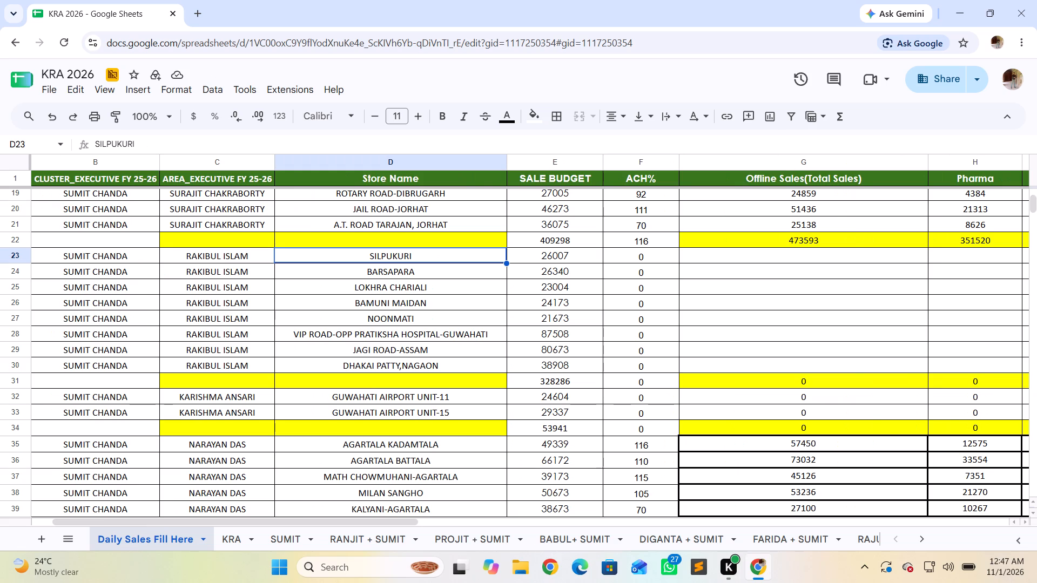
{"action": "key", "text": "Down"}
{"action": "key", "text": "Down"}
{"action": "key", "text": "Down"}
{"action": "key", "text": "Down"}
{"action": "key", "text": "Down"}
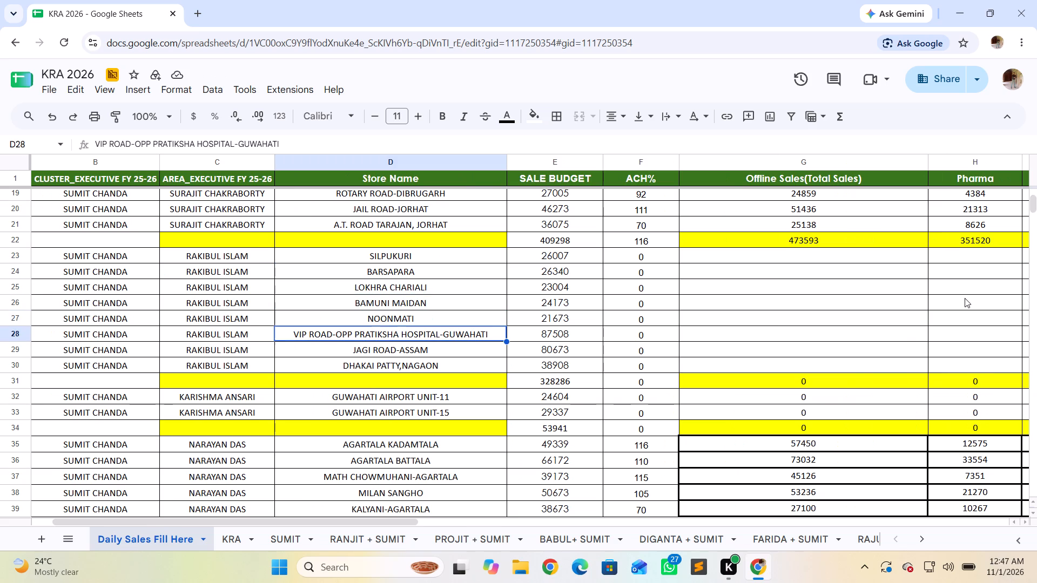
{"action": "key", "text": "Right"}
{"action": "key", "text": "Right"}
{"action": "key", "text": "Right"}
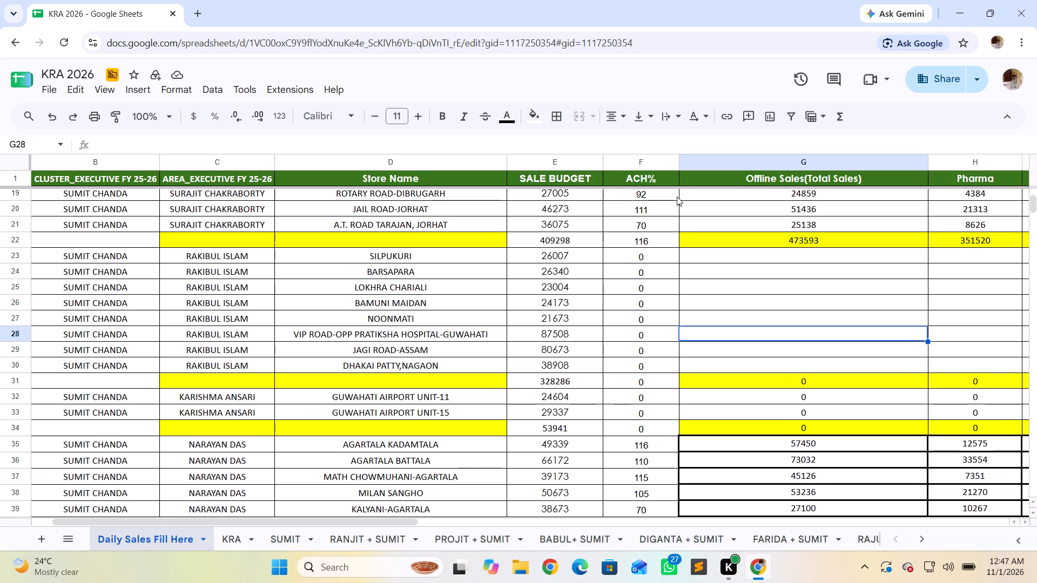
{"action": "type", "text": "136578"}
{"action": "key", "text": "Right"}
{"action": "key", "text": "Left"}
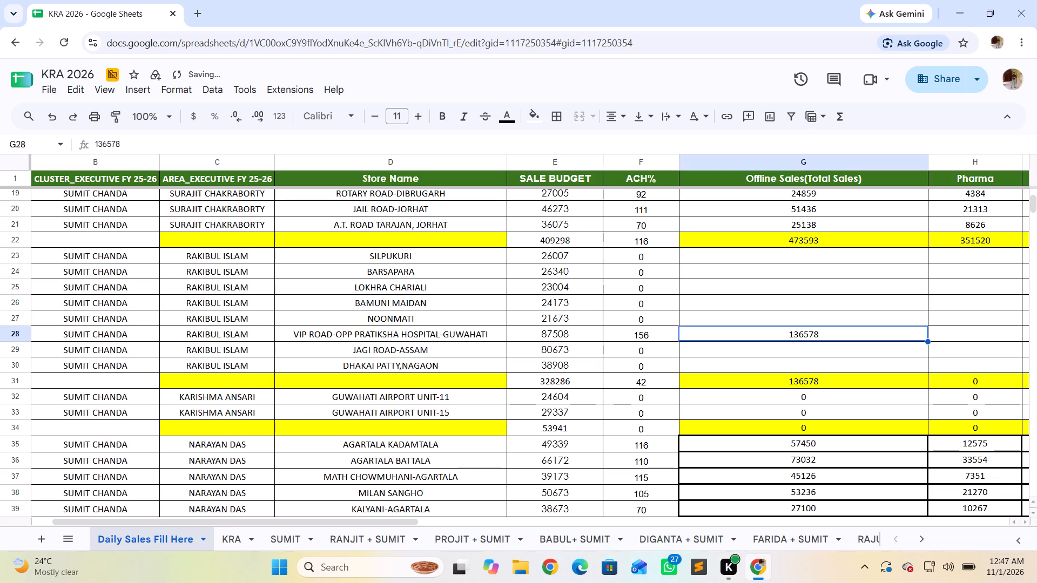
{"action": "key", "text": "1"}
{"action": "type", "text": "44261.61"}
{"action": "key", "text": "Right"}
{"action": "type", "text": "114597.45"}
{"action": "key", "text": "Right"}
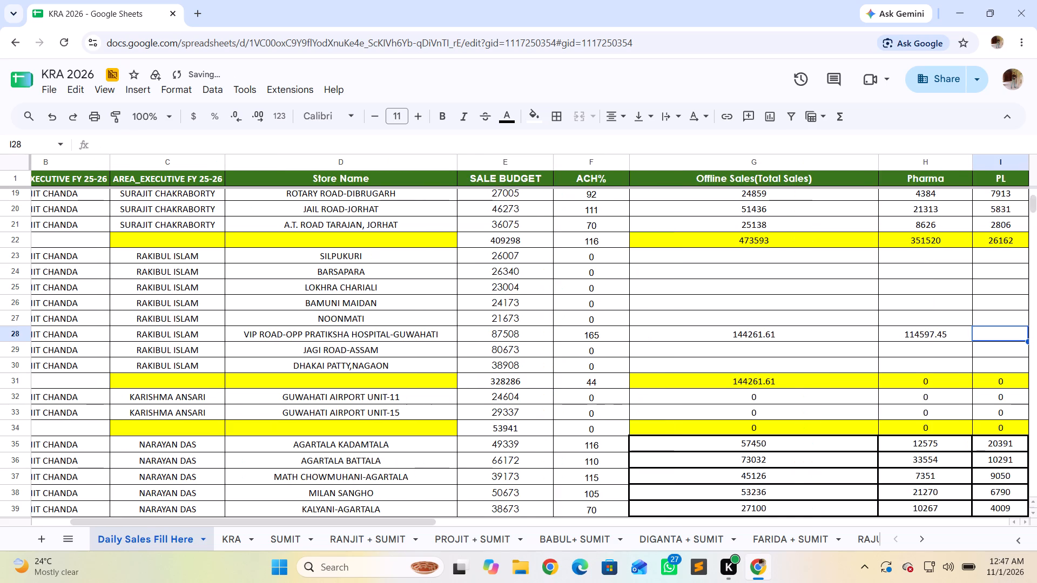
In the VIP ROAD store's row, enter PL 7060.71, Gen 2703.90, FMCG 16434.98 and Sur 480.14.
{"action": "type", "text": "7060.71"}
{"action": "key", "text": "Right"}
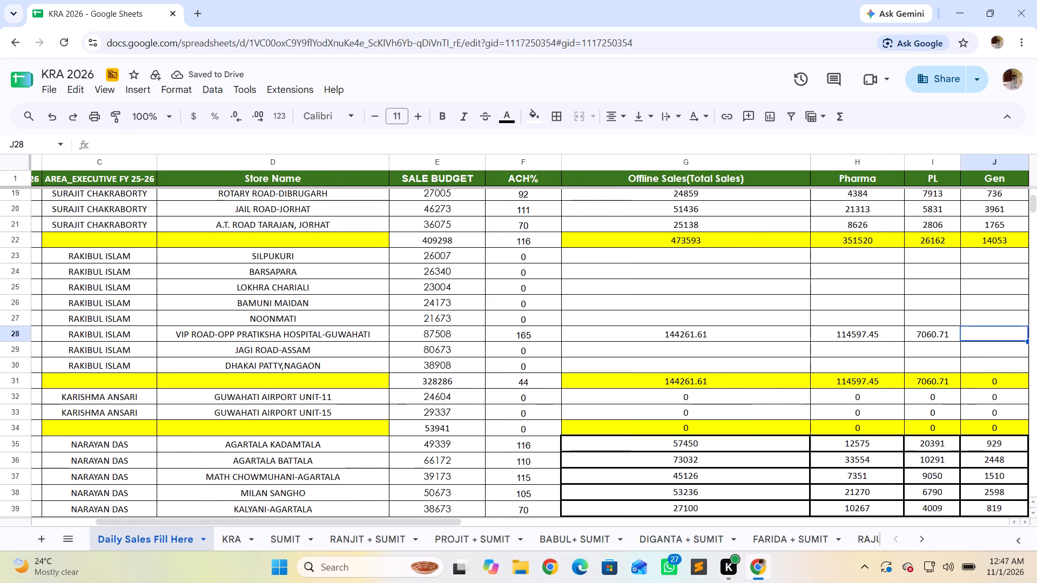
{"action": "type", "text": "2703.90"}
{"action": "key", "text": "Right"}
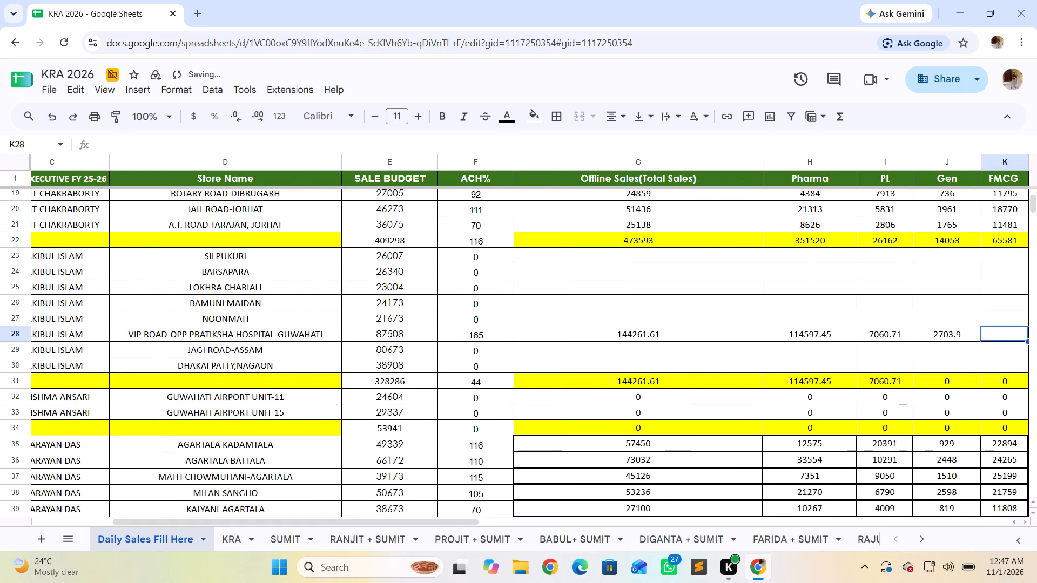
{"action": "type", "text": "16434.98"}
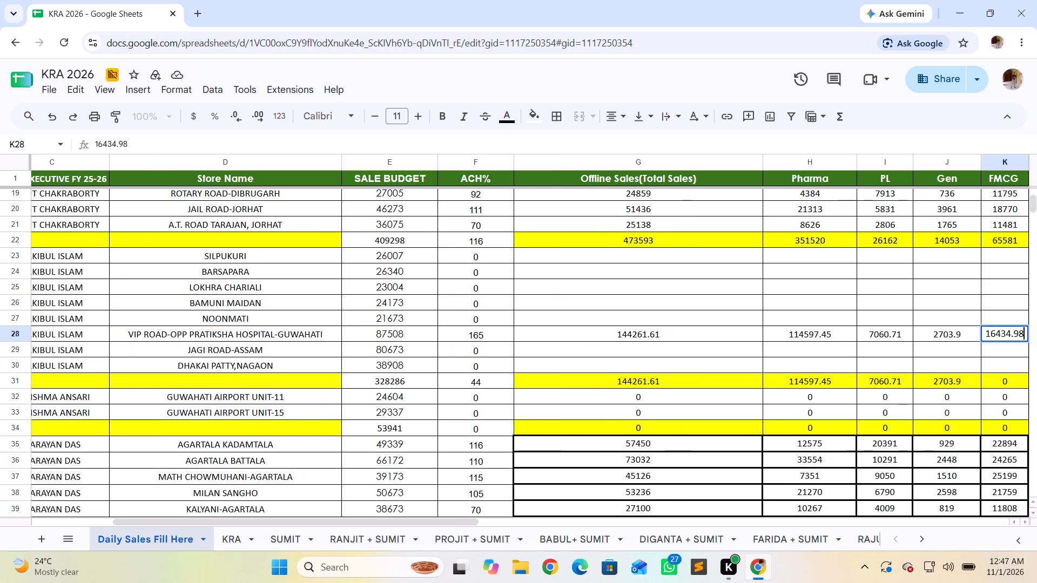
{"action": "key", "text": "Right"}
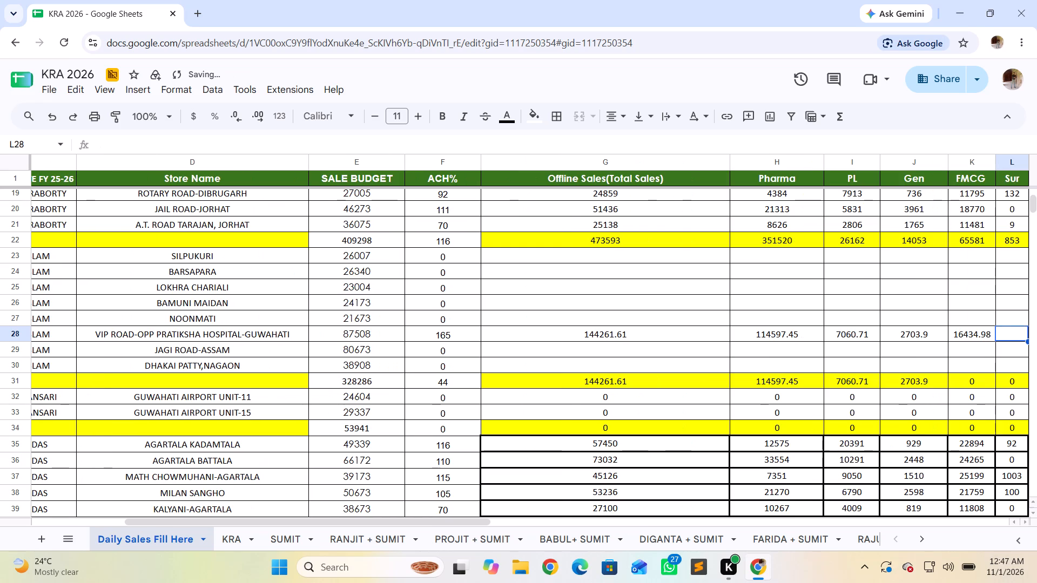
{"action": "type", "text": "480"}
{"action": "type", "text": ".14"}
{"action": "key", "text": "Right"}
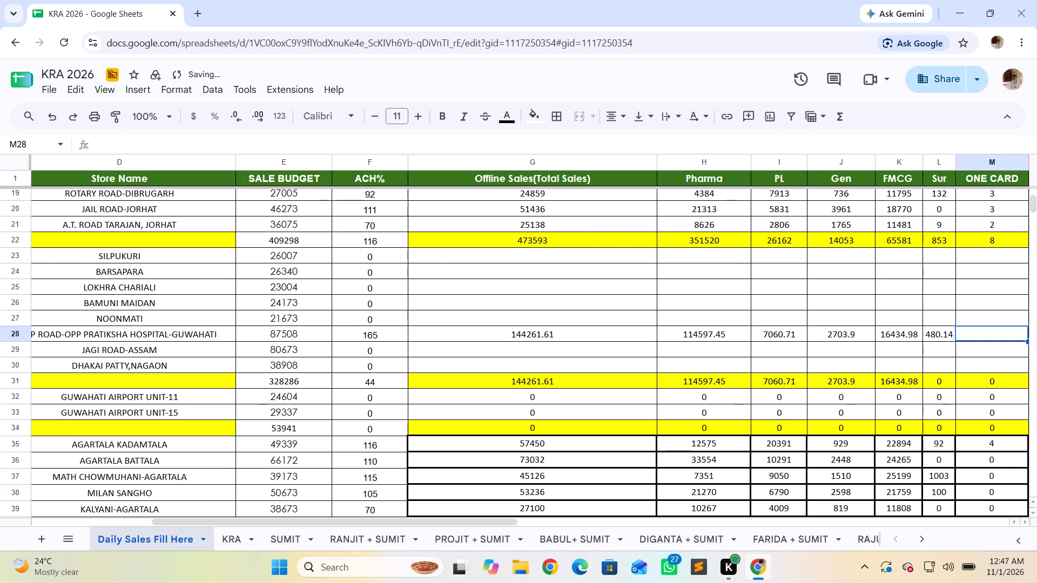
For the VIP ROAD store, enter 0 for ONE CARD, HD Bill and HD BILL VALUE, CIRCLE ENROLLMENT 17, VALUE DEAL 11 and BILL COUNT 181.
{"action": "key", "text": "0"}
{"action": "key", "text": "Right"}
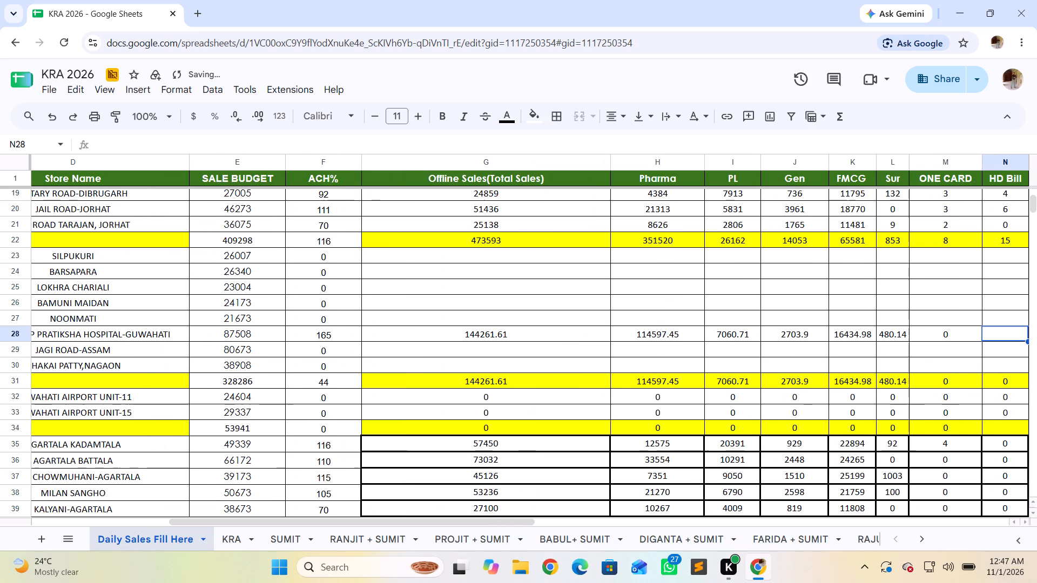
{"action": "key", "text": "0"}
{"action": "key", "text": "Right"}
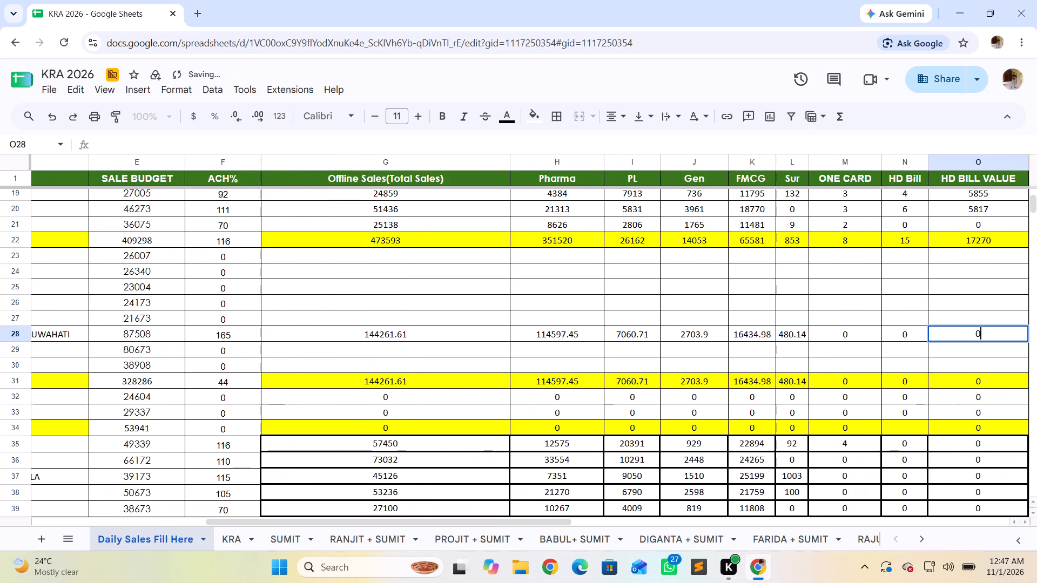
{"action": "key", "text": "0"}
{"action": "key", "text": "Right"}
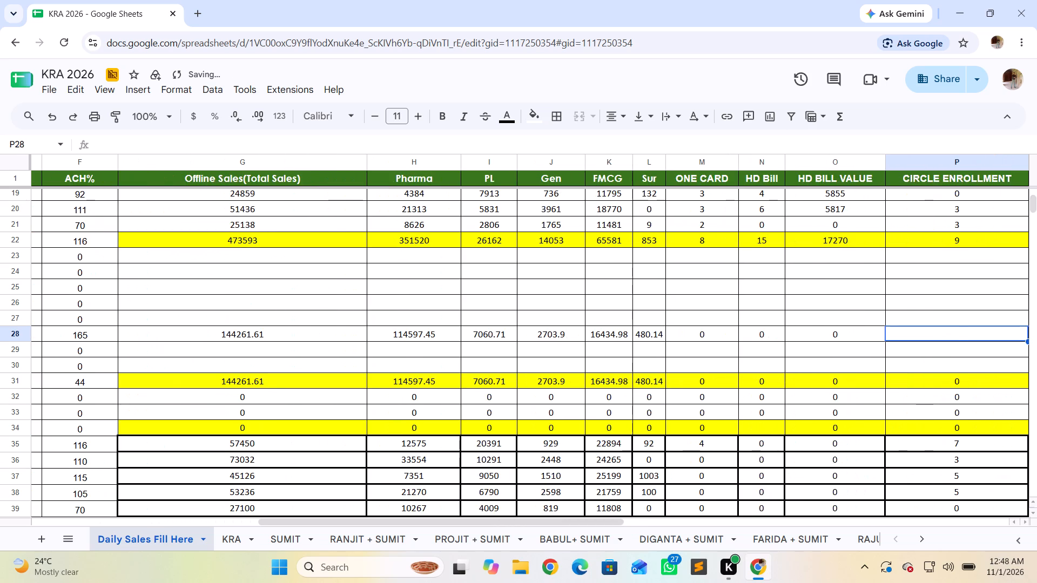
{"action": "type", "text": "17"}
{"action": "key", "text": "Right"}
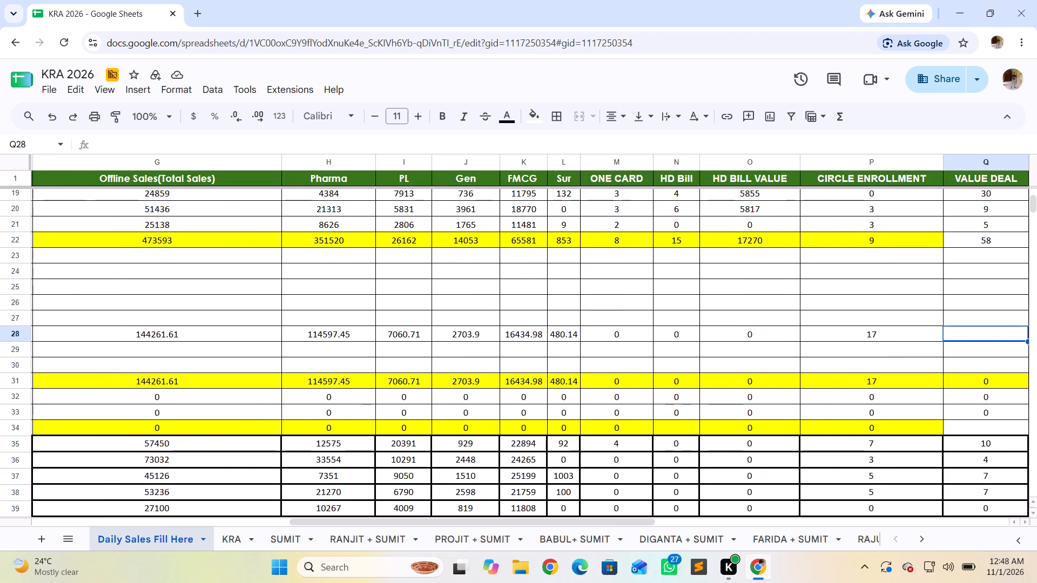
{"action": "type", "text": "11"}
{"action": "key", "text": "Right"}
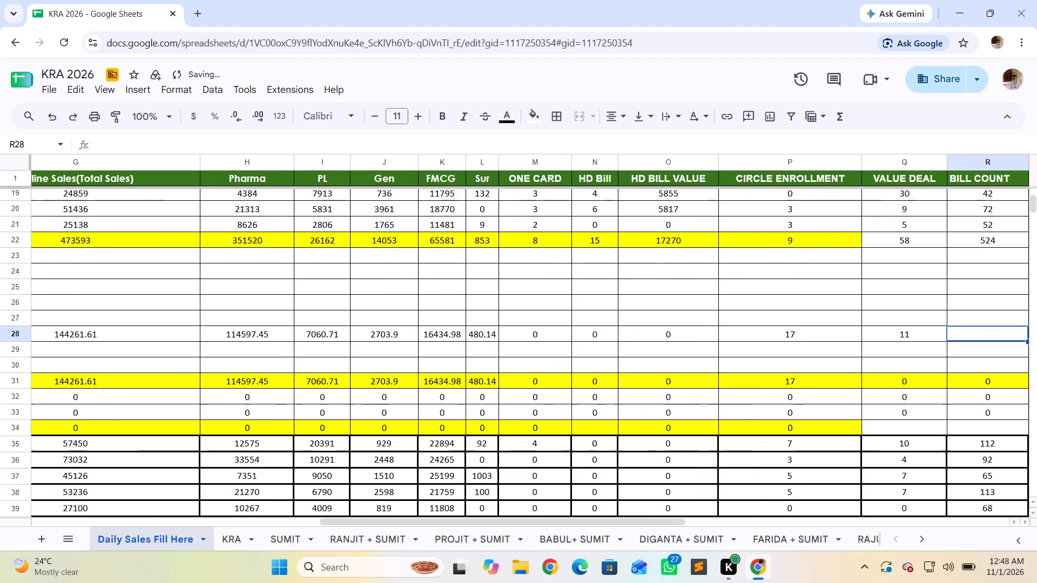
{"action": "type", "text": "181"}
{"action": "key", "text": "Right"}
Enter OFFLINE FMCG 16216.87 and ONLINE FMCG 218.11 for the VIP ROAD store.
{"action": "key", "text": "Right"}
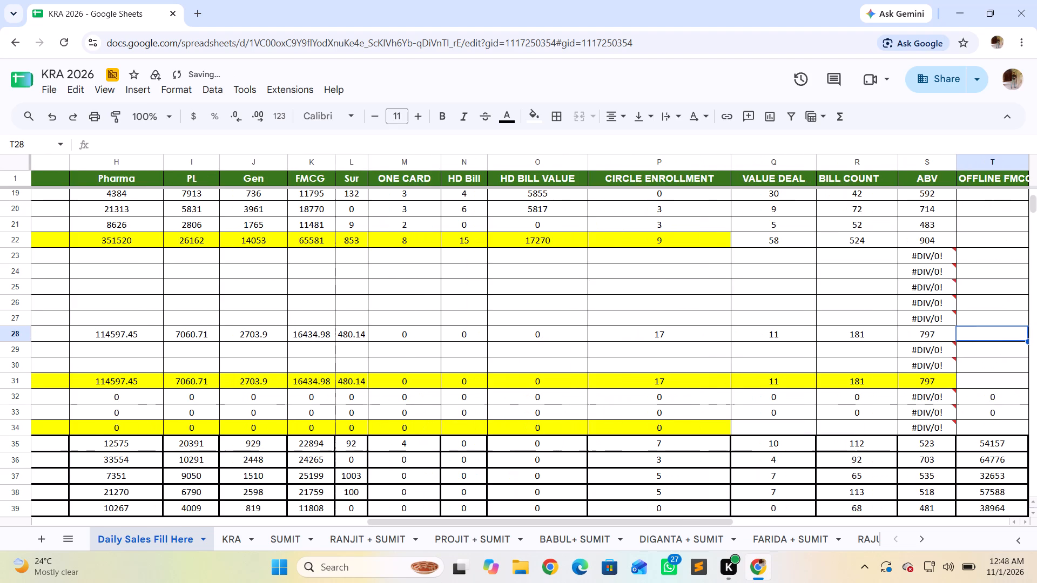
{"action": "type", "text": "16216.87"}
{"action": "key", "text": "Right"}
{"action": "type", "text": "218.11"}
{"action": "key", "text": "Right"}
For the NOONMATI store in row 27, enter Offline Sales 20217.23 and Pharma 5733.03.
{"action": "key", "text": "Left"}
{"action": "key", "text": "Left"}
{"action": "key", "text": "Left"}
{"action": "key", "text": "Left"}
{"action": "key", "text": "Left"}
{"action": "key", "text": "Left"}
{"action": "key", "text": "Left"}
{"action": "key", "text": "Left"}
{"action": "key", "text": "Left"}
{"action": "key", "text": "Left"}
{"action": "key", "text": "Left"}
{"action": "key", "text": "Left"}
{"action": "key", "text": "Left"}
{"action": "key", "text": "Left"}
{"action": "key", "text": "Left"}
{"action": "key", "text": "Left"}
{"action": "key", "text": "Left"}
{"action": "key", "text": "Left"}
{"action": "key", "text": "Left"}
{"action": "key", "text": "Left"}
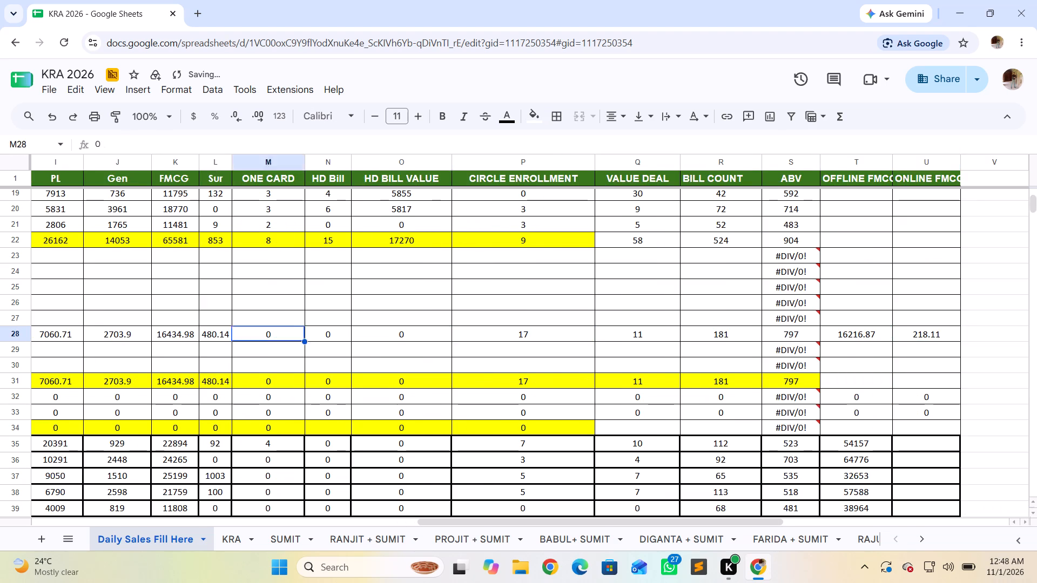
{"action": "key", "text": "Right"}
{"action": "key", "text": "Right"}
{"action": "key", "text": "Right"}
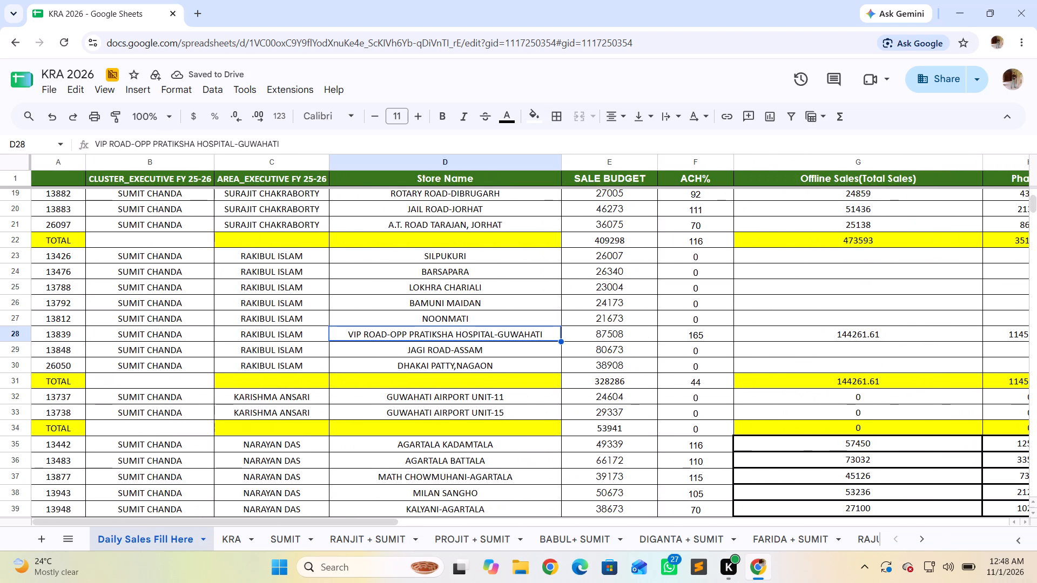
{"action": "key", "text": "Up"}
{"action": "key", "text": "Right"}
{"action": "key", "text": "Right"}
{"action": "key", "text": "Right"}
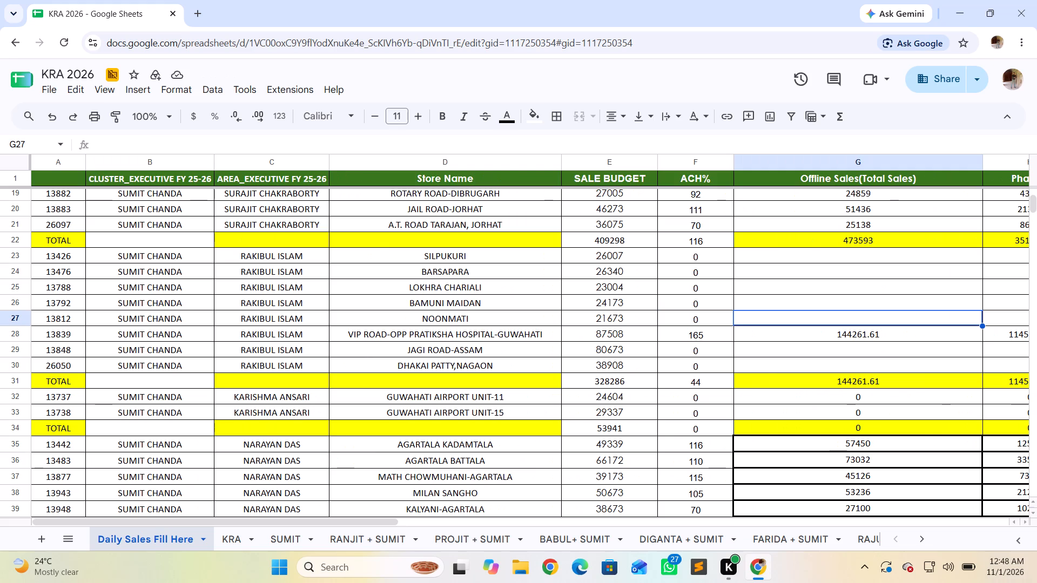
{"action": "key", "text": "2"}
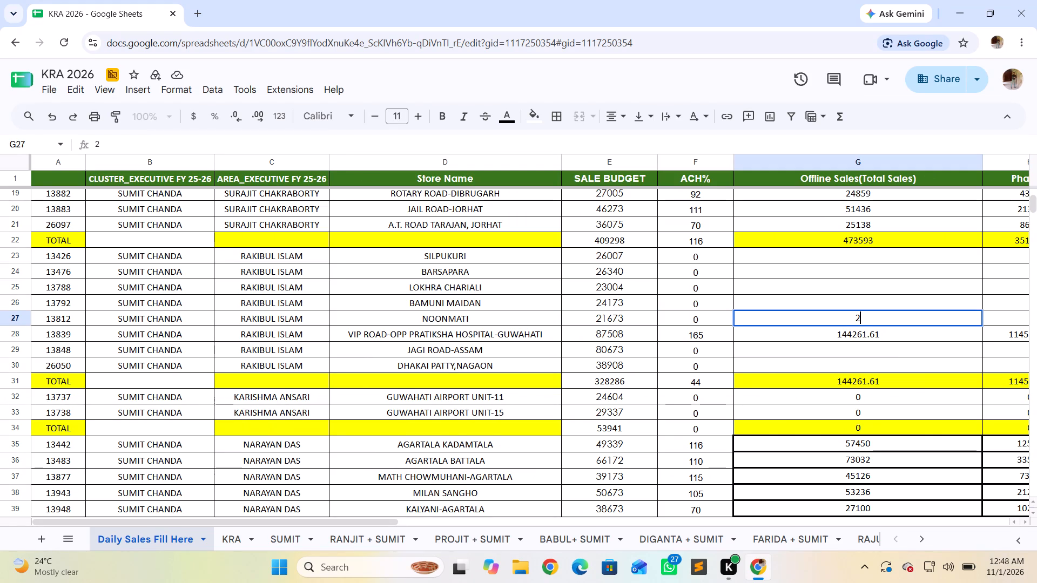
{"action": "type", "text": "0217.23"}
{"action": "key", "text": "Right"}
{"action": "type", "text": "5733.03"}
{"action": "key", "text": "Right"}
In the NOONMATI store's row, enter PL 3331.12, Gen 379.28, FMCG 10728.48 and Sur 43.32.
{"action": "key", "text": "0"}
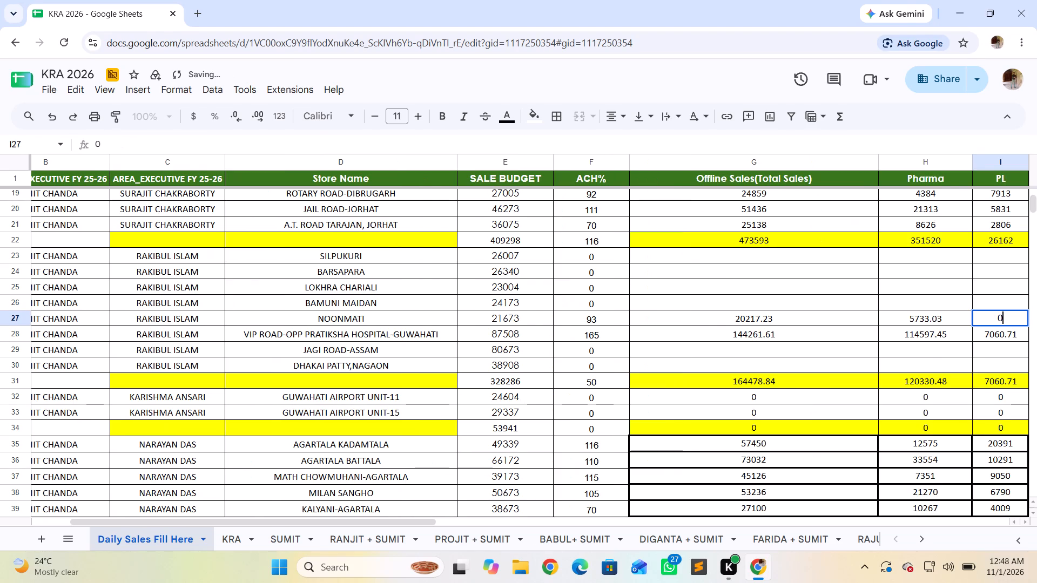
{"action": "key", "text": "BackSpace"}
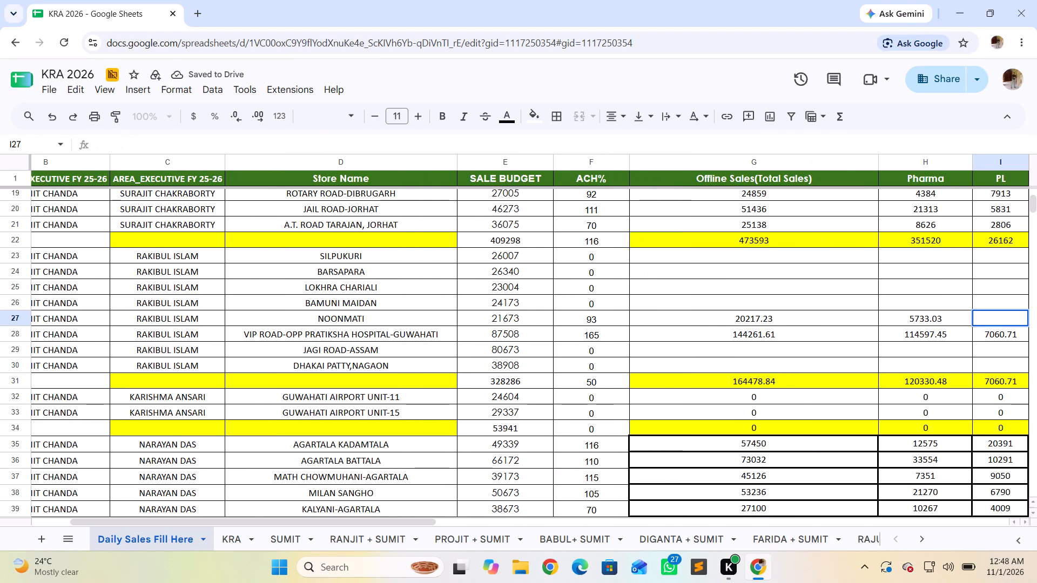
{"action": "type", "text": "3331.12"}
{"action": "key", "text": "Right"}
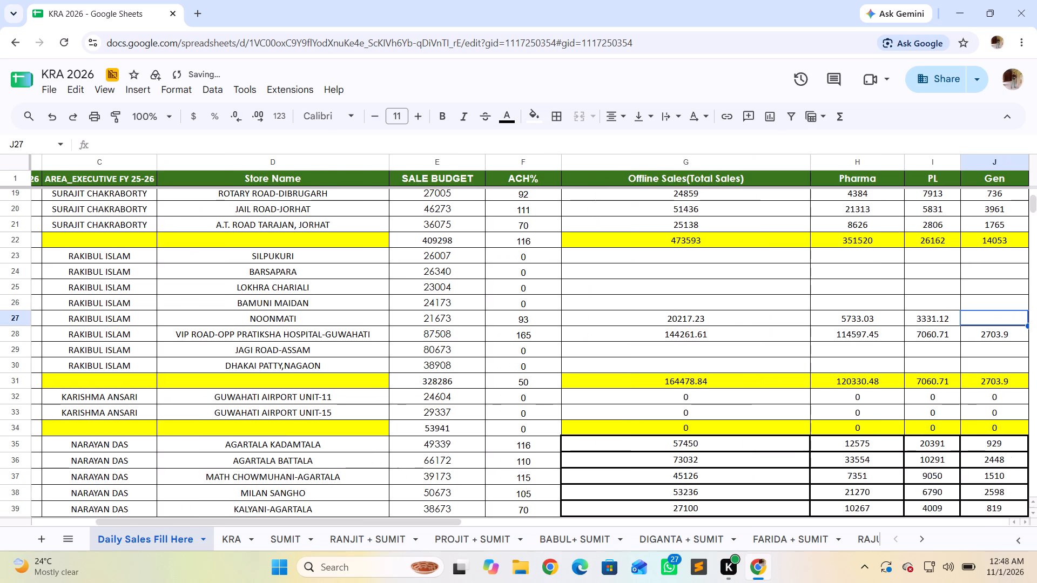
{"action": "type", "text": "379.28"}
{"action": "key", "text": "Right"}
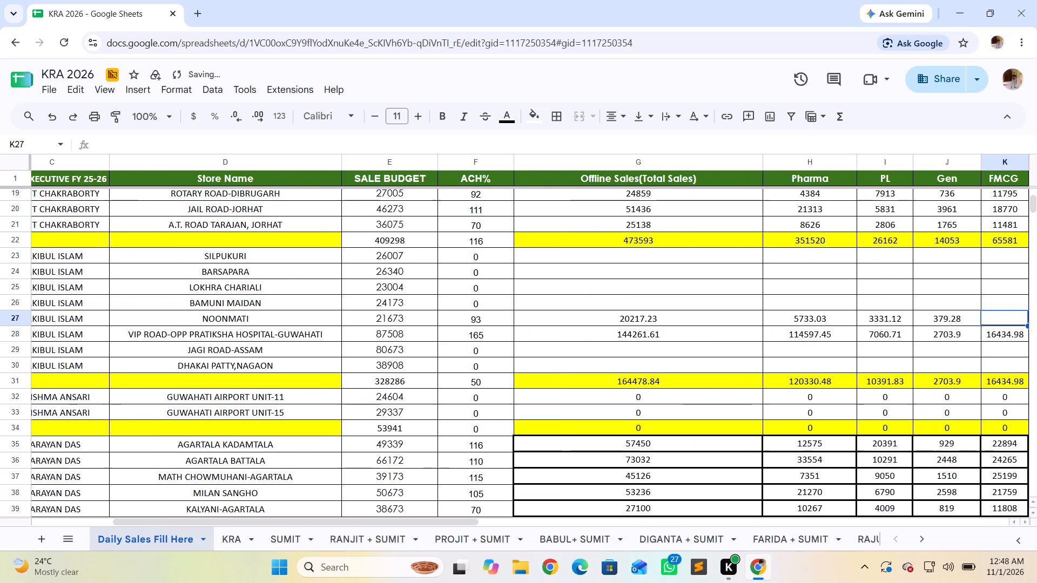
{"action": "type", "text": "10728.48"}
{"action": "key", "text": "Right"}
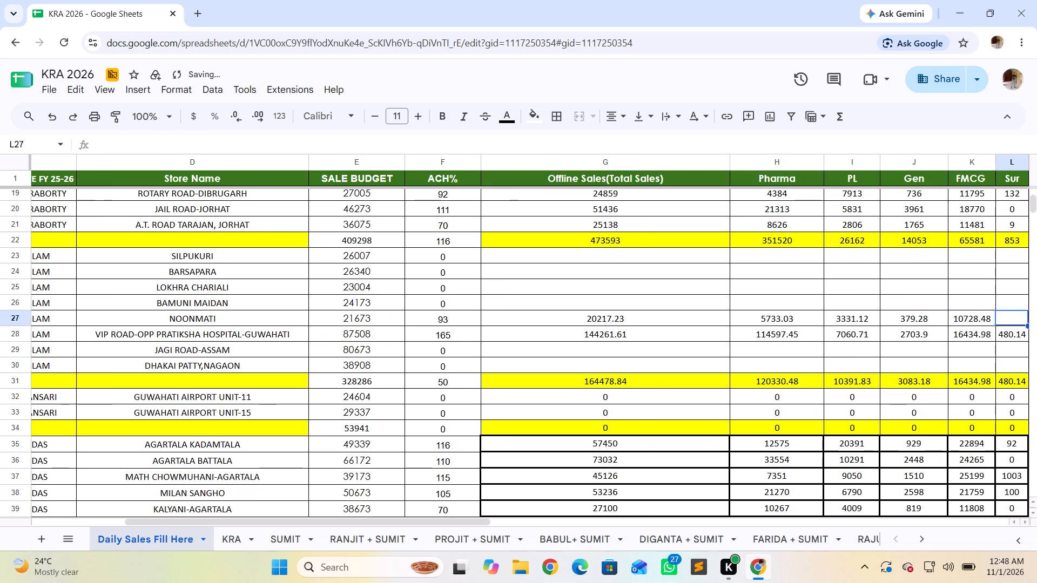
{"action": "type", "text": "28.32"}
{"action": "key", "text": "Right"}
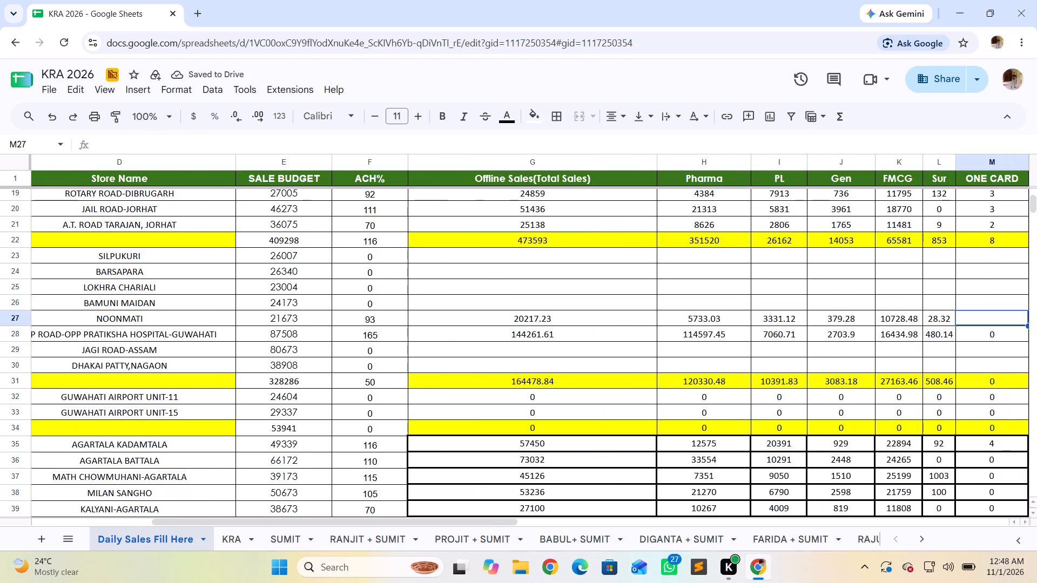
{"action": "key", "text": "Left"}
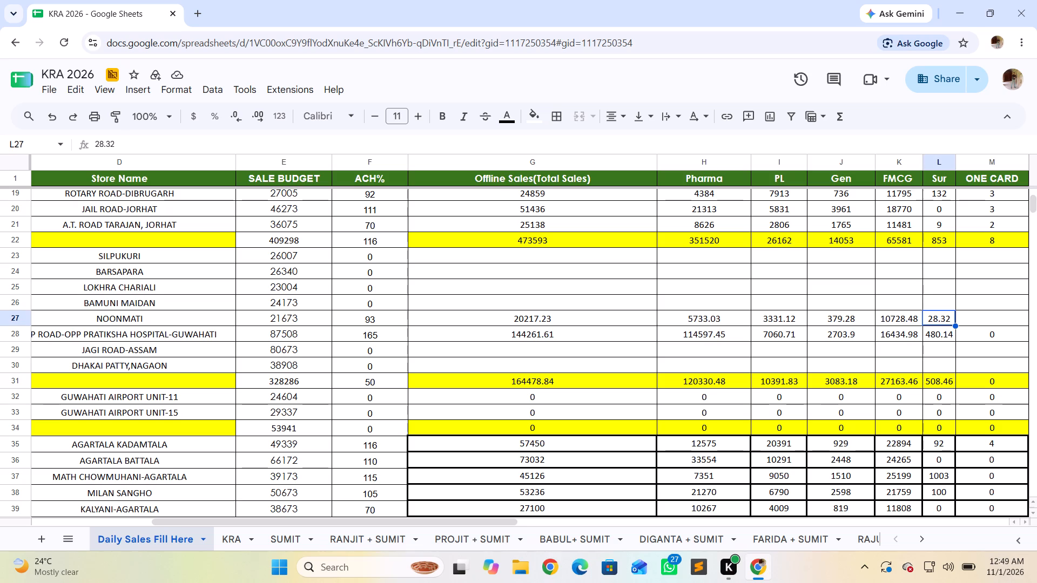
{"action": "type", "text": "43.32"}
{"action": "key", "text": "Right"}
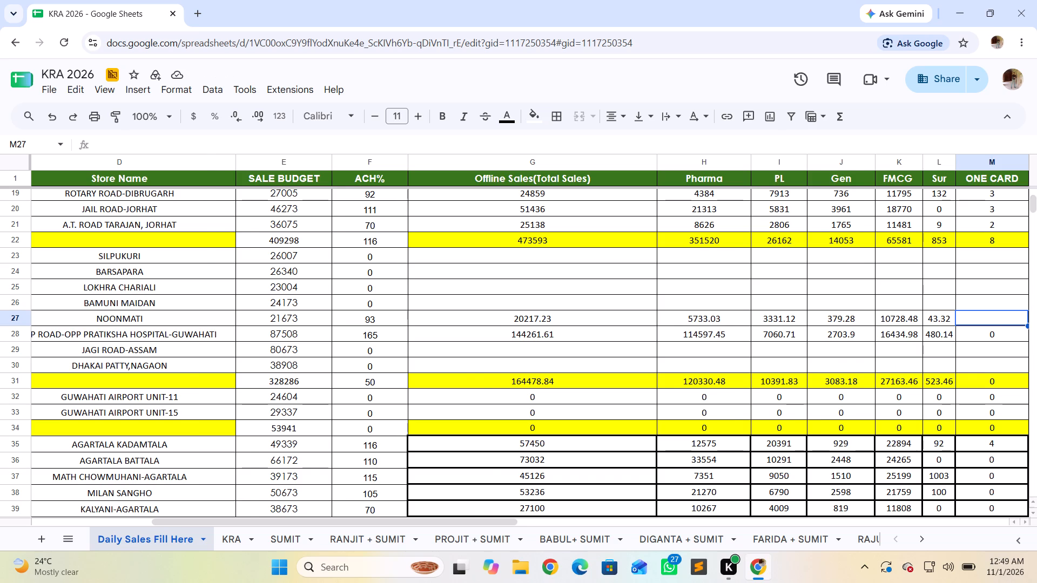
For the NOONMATI store, enter 0 for ONE CARD, HD Bill, HD BILL VALUE and CIRCLE ENROLLMENT, VALUE DEAL 6 and BILL COUNT 36.
{"action": "key", "text": "0"}
{"action": "key", "text": "Right"}
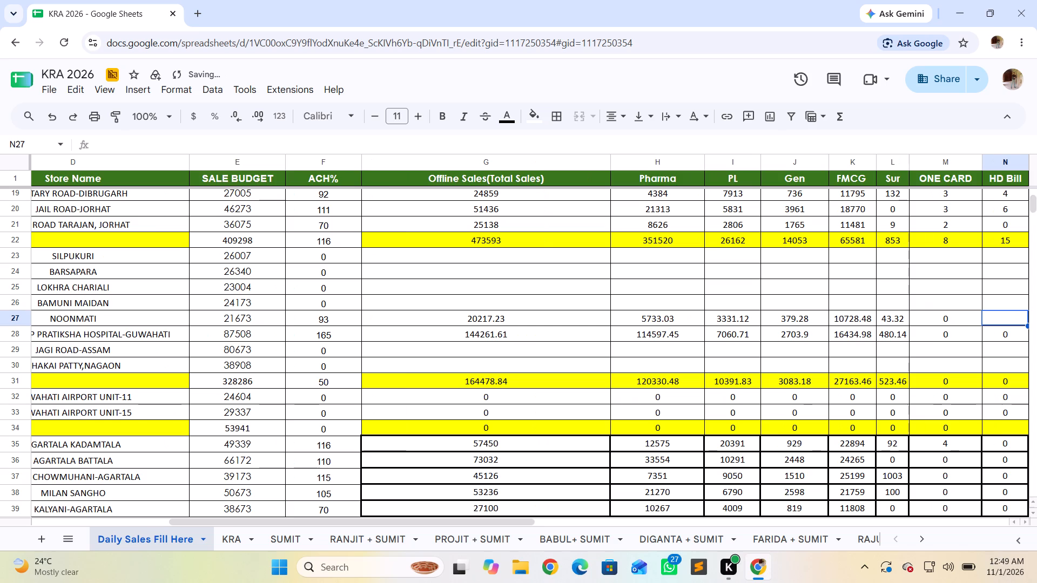
{"action": "key", "text": "0"}
{"action": "key", "text": "Right"}
{"action": "key", "text": "0"}
{"action": "key", "text": "Right"}
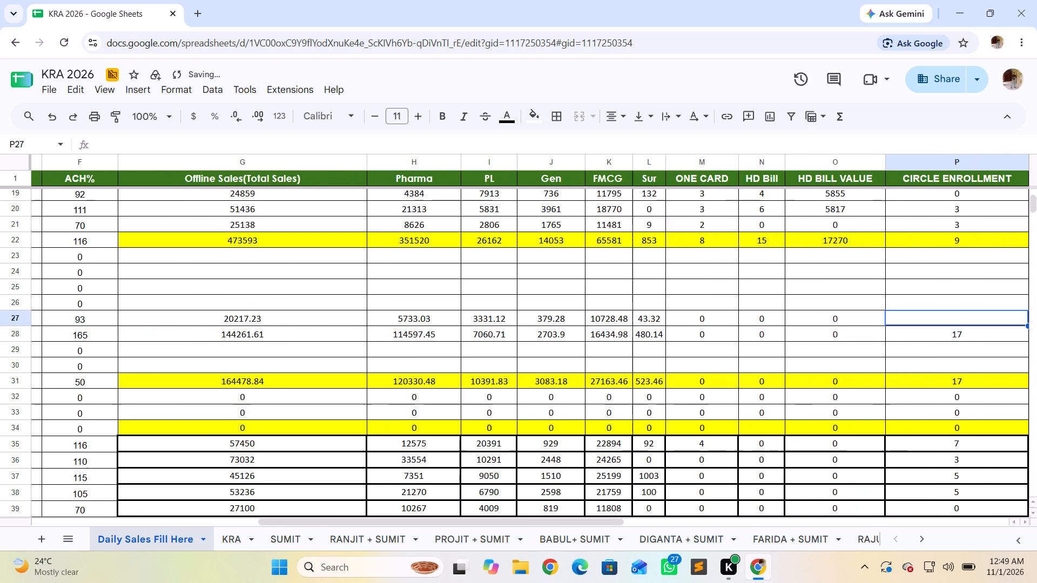
{"action": "key", "text": "0"}
{"action": "key", "text": "Right"}
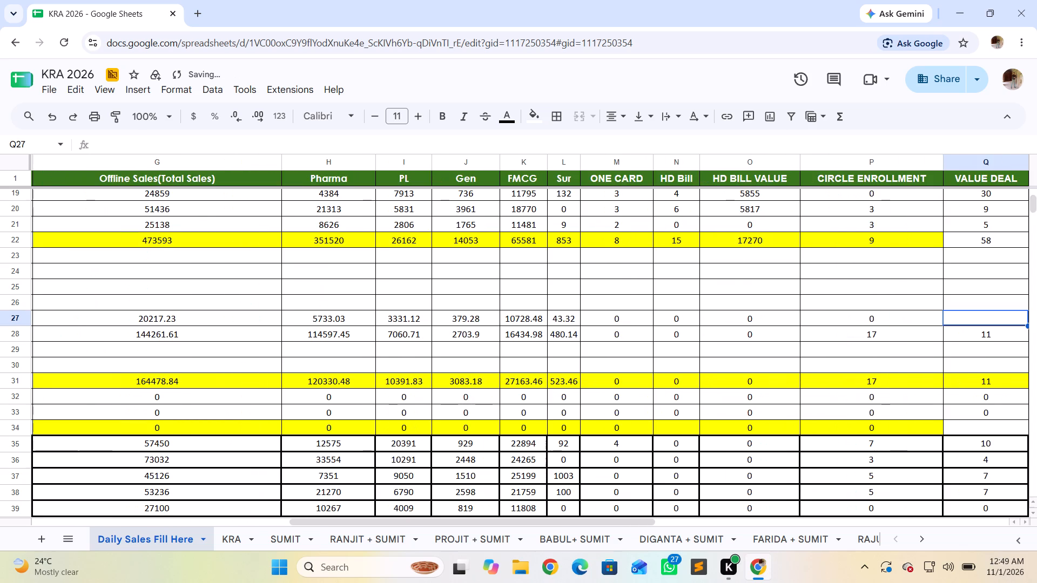
{"action": "key", "text": "6"}
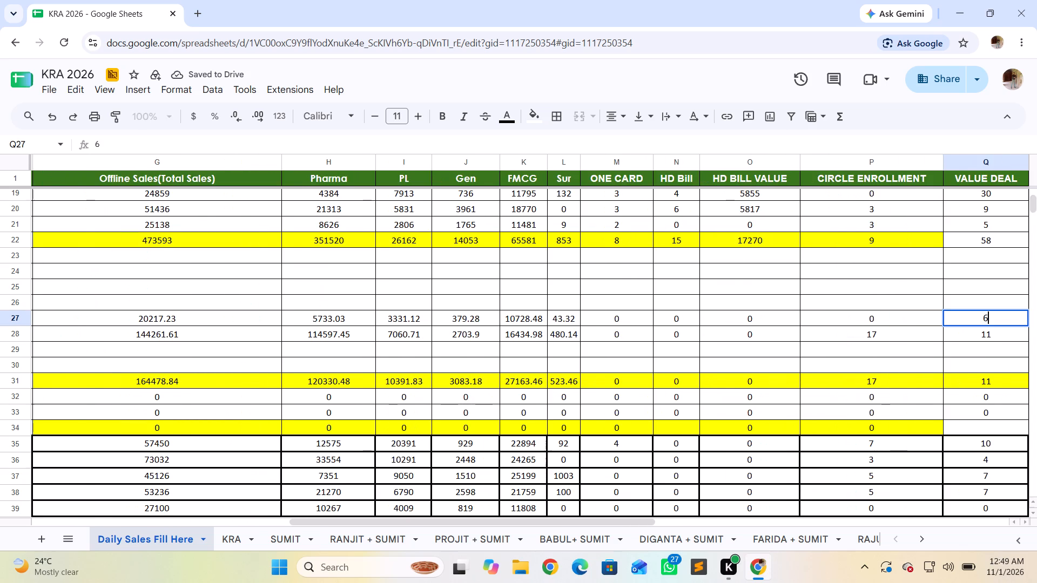
{"action": "key", "text": "Right"}
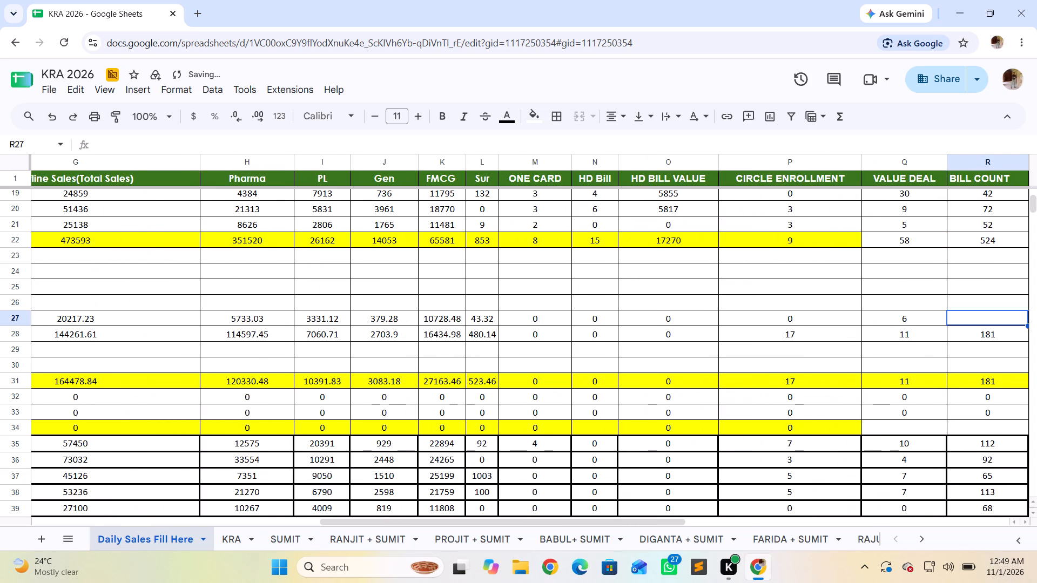
{"action": "type", "text": "36"}
{"action": "key", "text": "Right"}
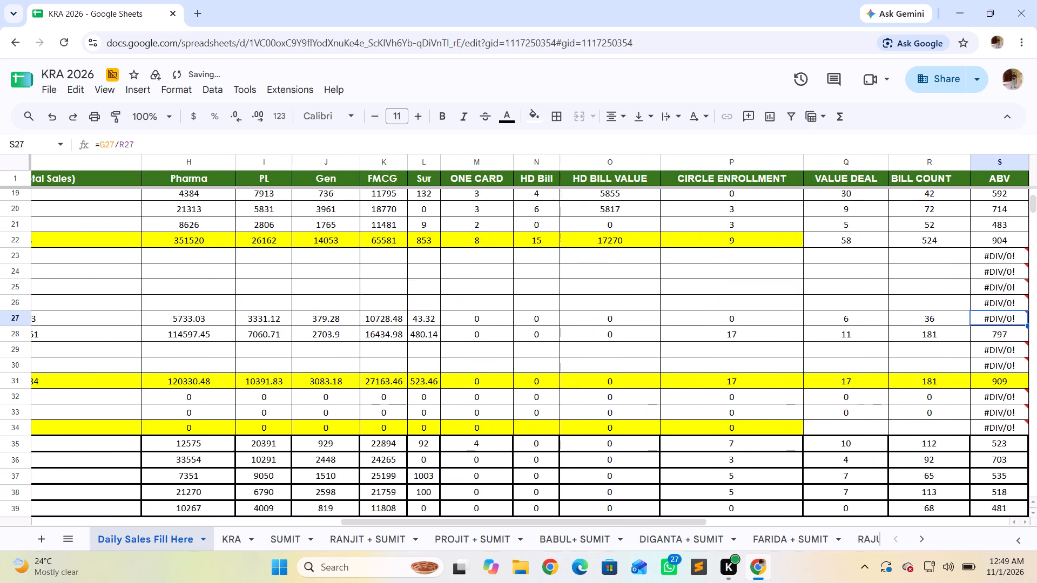
Enter OFFLINE FMCG 9923.48 and ONLINE FMCG 805 for the NOONMATI store.
{"action": "key", "text": "Right"}
{"action": "type", "text": "9923.48"}
{"action": "key", "text": "Right"}
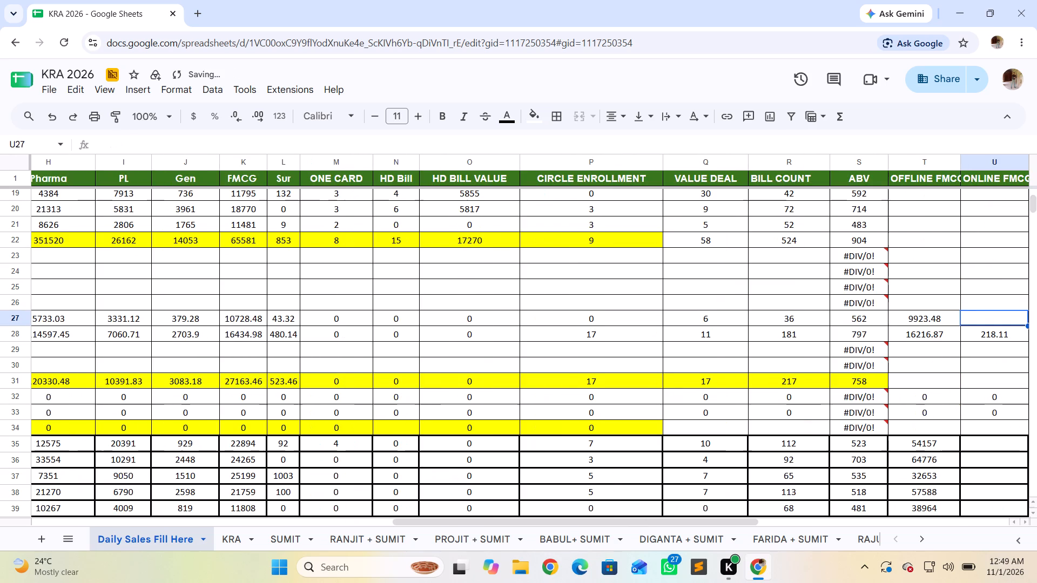
{"action": "type", "text": "805"}
{"action": "key", "text": "Right"}
For the BAMUNI MAIDAN store in row 26, enter Offline Sales 41130.20 and Pharma 28389.36.
{"action": "key", "text": "Left"}
{"action": "key", "text": "Left"}
{"action": "key", "text": "Left"}
{"action": "key", "text": "Left"}
{"action": "key", "text": "Left"}
{"action": "key", "text": "Left"}
{"action": "key", "text": "Left"}
{"action": "key", "text": "Left"}
{"action": "key", "text": "Left"}
{"action": "key", "text": "Left"}
{"action": "key", "text": "Left"}
{"action": "key", "text": "Left"}
{"action": "key", "text": "Left"}
{"action": "key", "text": "Left"}
{"action": "key", "text": "Left"}
{"action": "key", "text": "Left"}
{"action": "key", "text": "Left"}
{"action": "key", "text": "Left"}
{"action": "key", "text": "Left"}
{"action": "key", "text": "Left"}
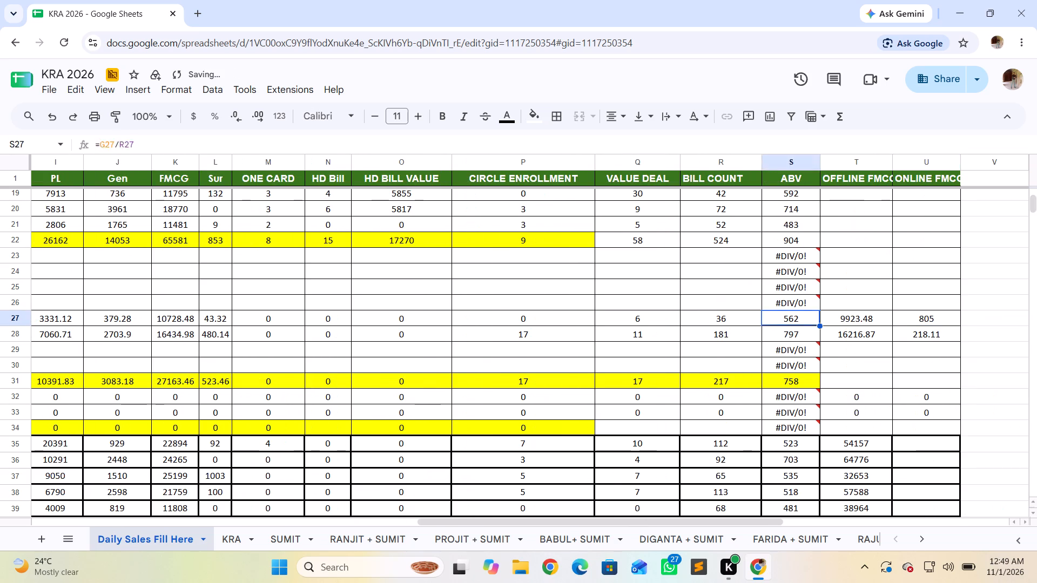
{"action": "key", "text": "Right"}
{"action": "key", "text": "Right"}
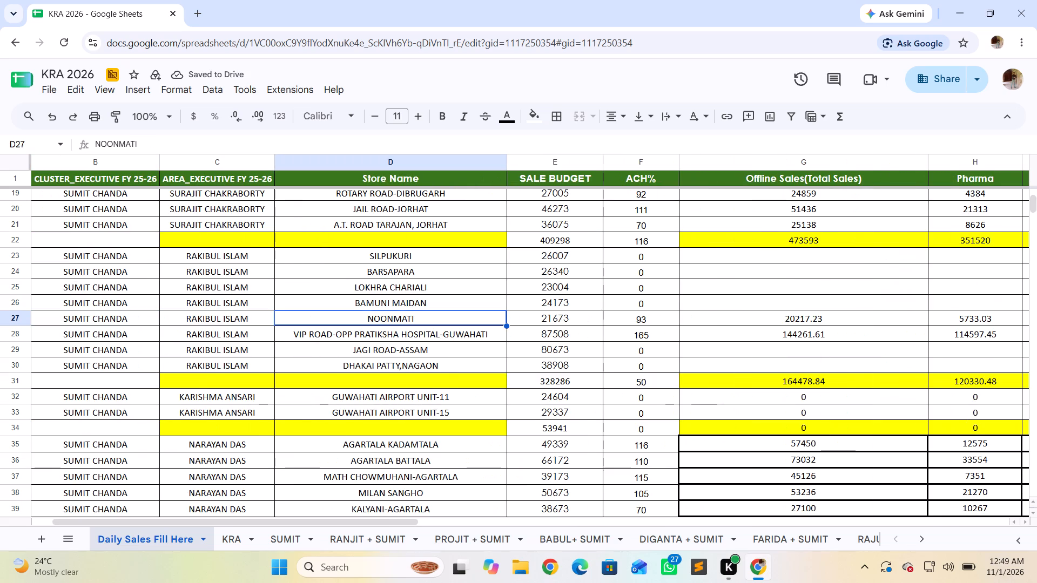
{"action": "key", "text": "Up"}
{"action": "key", "text": "Right"}
{"action": "key", "text": "Right"}
{"action": "key", "text": "Right"}
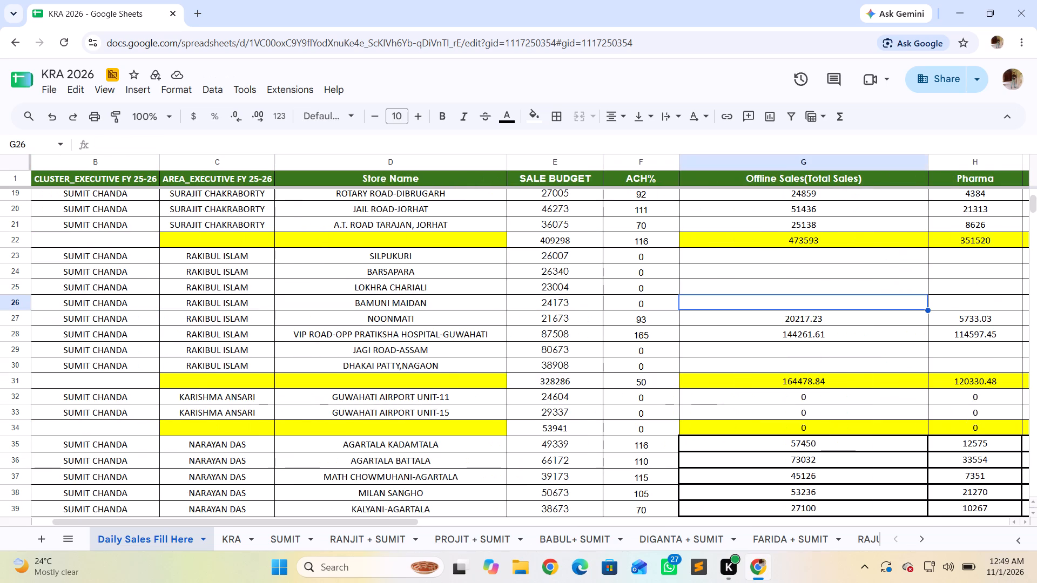
{"action": "type", "text": "41130.20"}
{"action": "key", "text": "Right"}
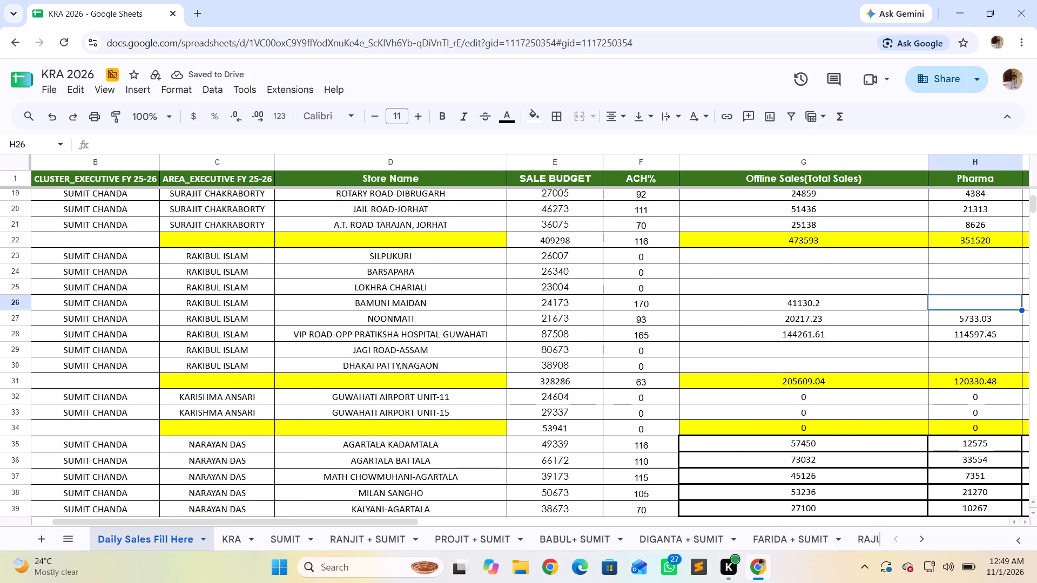
{"action": "type", "text": "28389."}
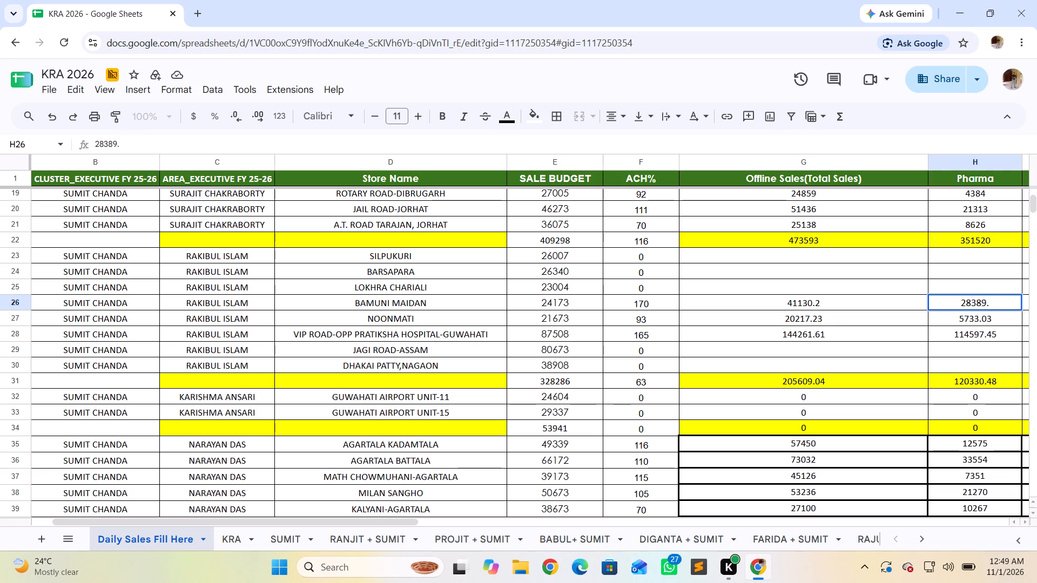
{"action": "type", "text": "36"}
{"action": "key", "text": "Right"}
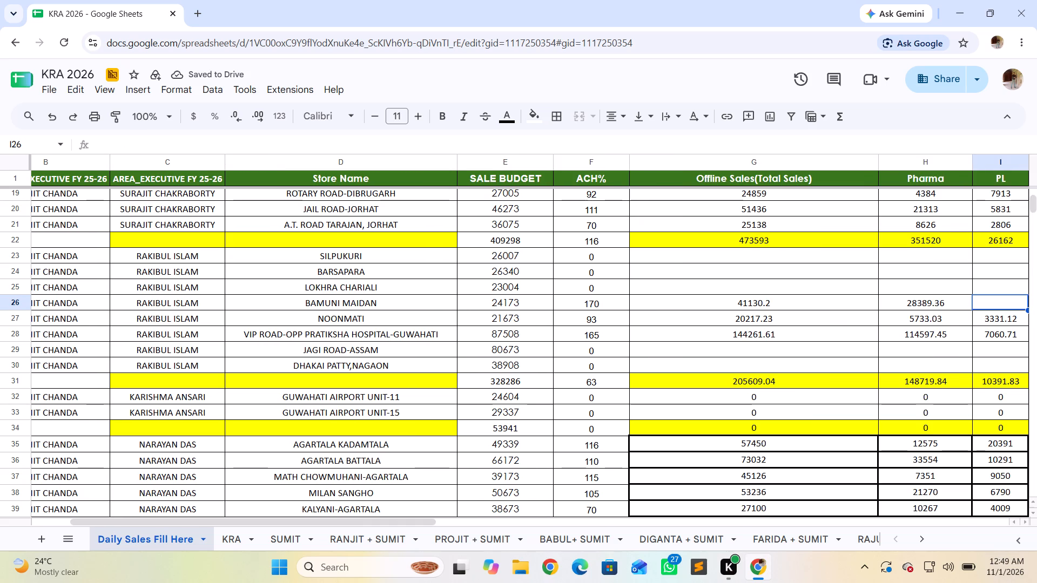
In the BAMUNI MAIDAN row, enter PL 1380.03, Gen 702.15 and FMCG 10526.66, copy the FMCG value, and enter Sur 132.
{"action": "type", "text": "1380.03"}
{"action": "key", "text": "Right"}
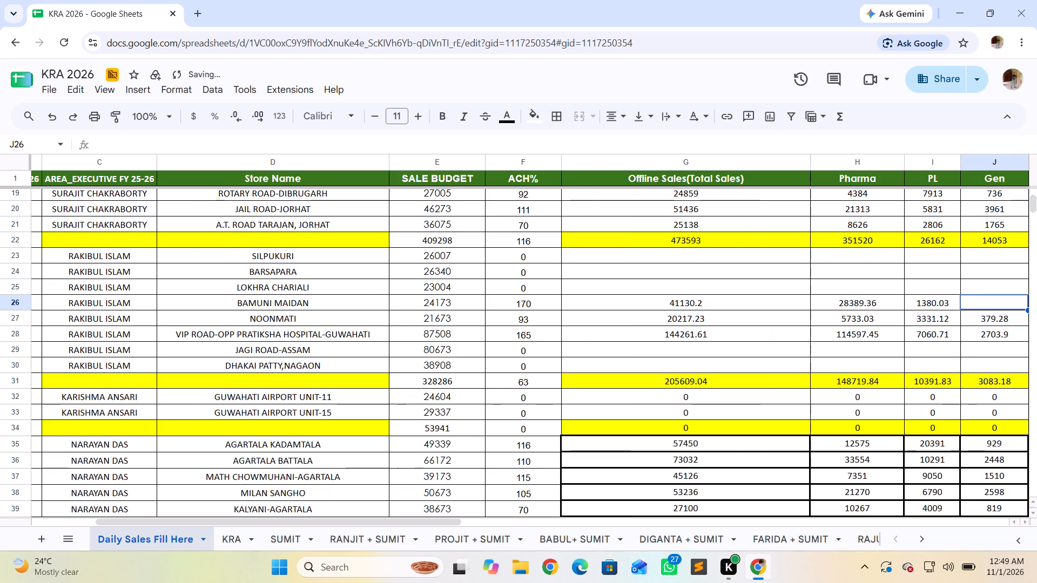
{"action": "type", "text": "702.15"}
{"action": "key", "text": "Right"}
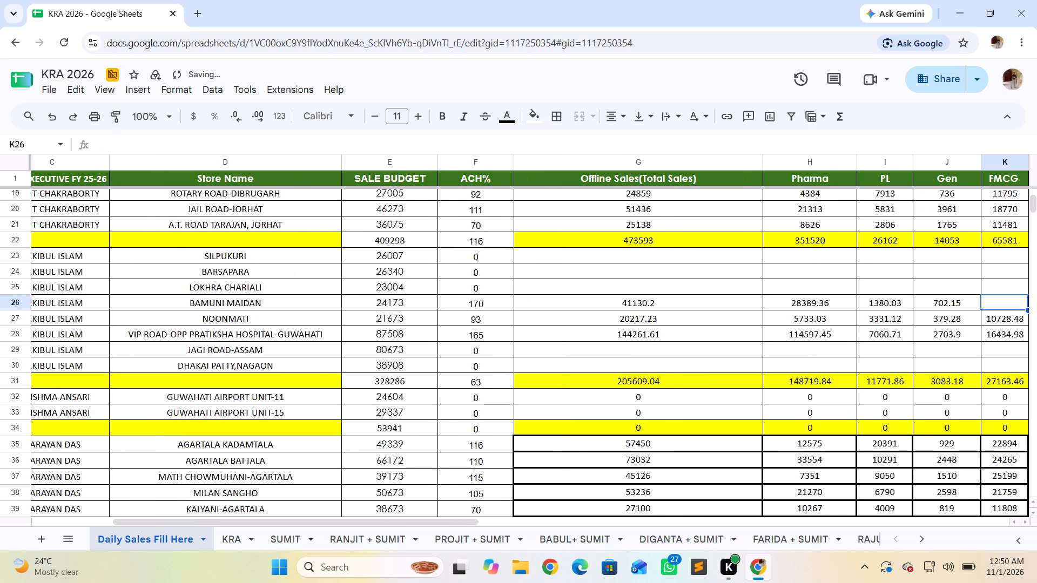
{"action": "type", "text": "10526.66"}
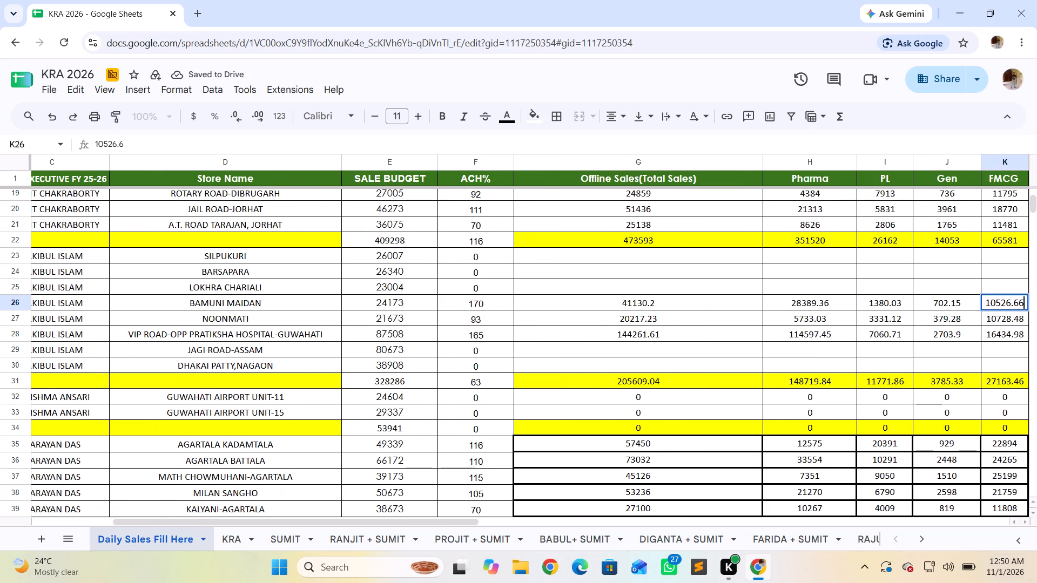
{"action": "key", "text": "Right"}
{"action": "key", "text": "Left"}
{"action": "key", "text": "ctrl+c"}
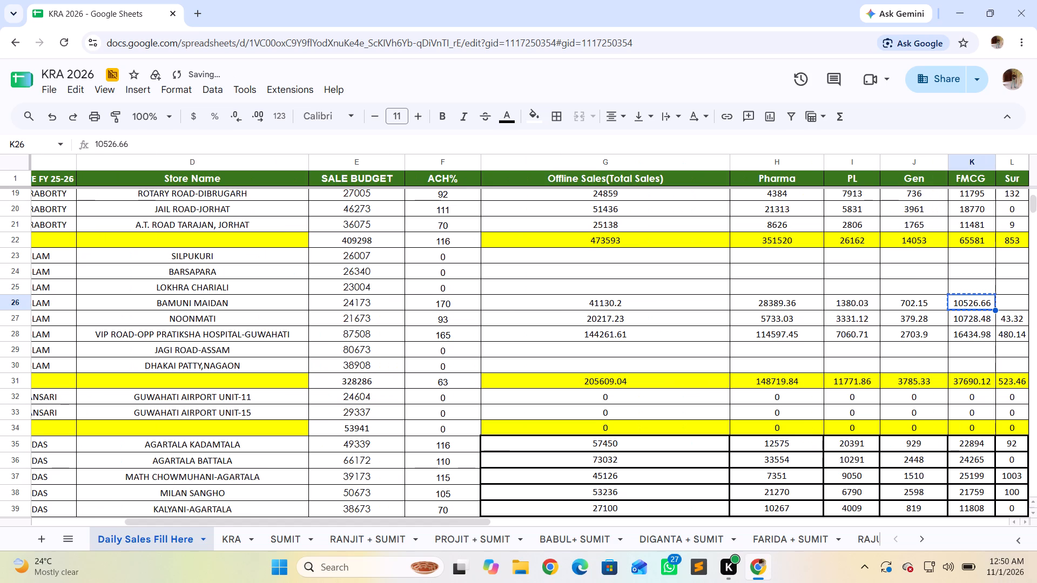
{"action": "key", "text": "Right"}
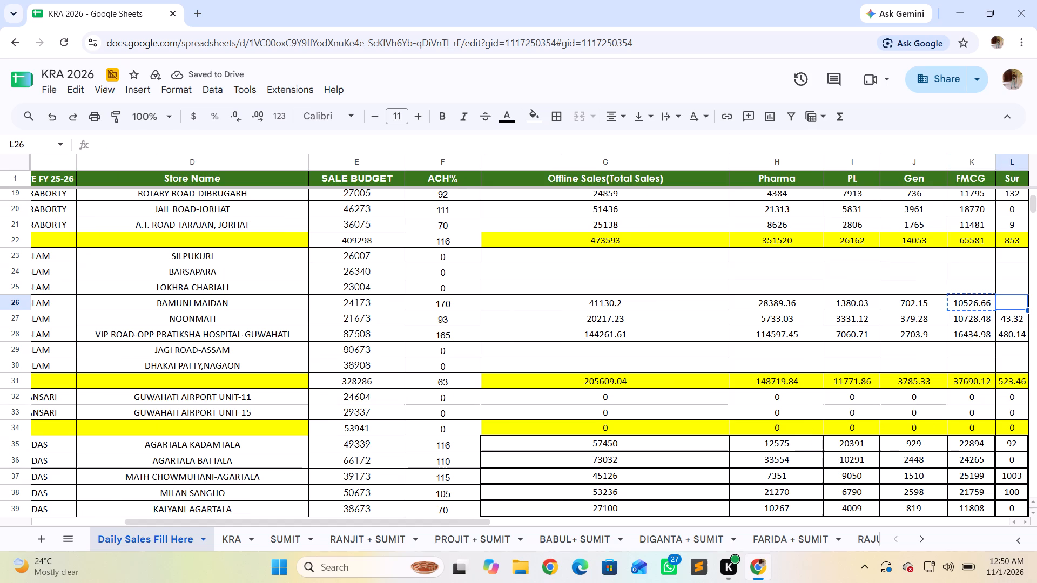
{"action": "type", "text": "132"}
{"action": "key", "text": "Right"}
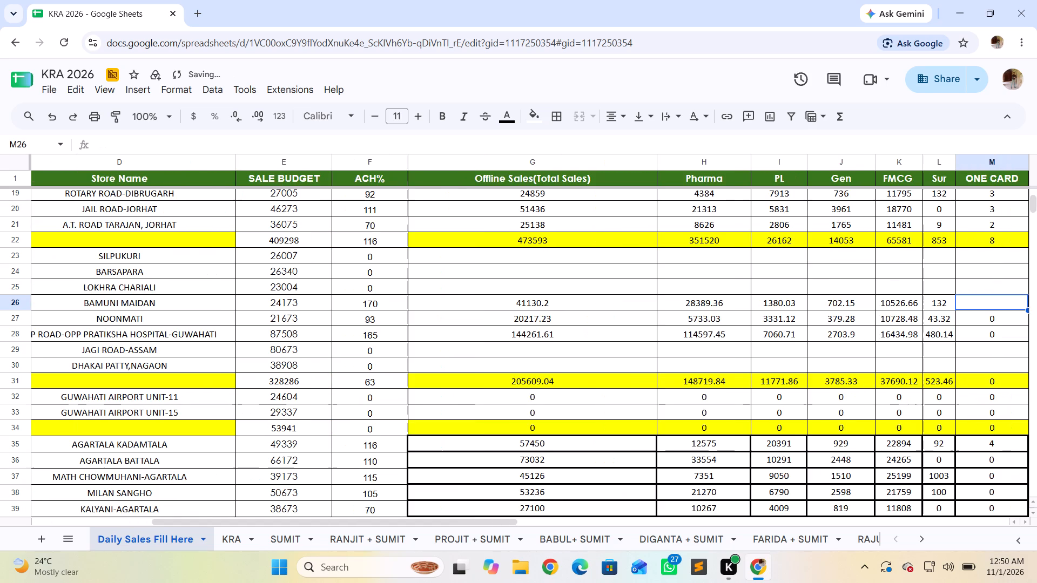
For the BAMUNI MAIDAN store, enter 0 for ONE CARD, HD Bill, HD BILL VALUE and CIRCLE ENROLLMENT, VALUE DEAL 4 and BILL COUNT 40.
{"action": "key", "text": "0"}
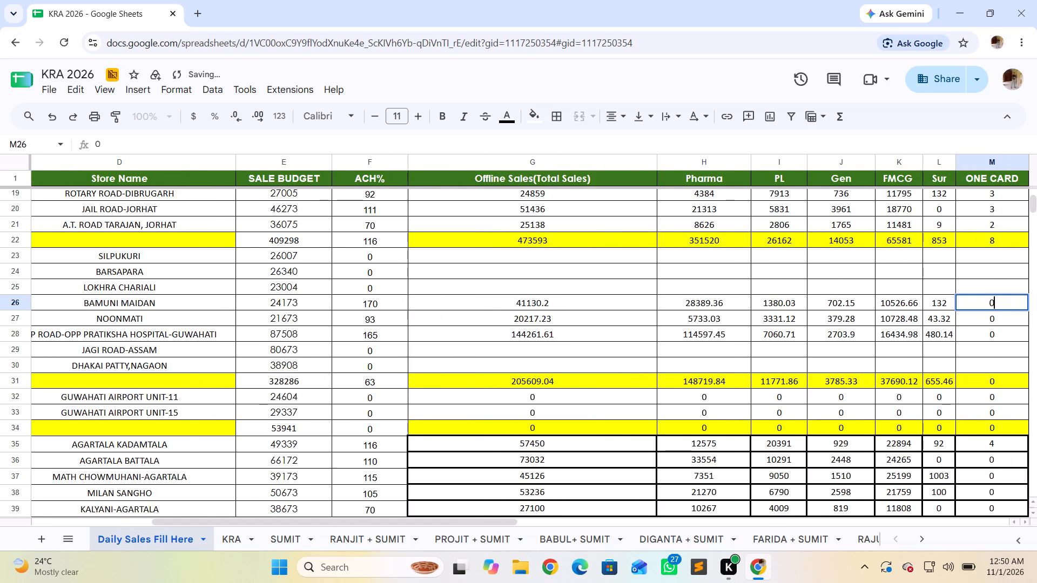
{"action": "key", "text": "Right"}
{"action": "key", "text": "0"}
{"action": "key", "text": "Right"}
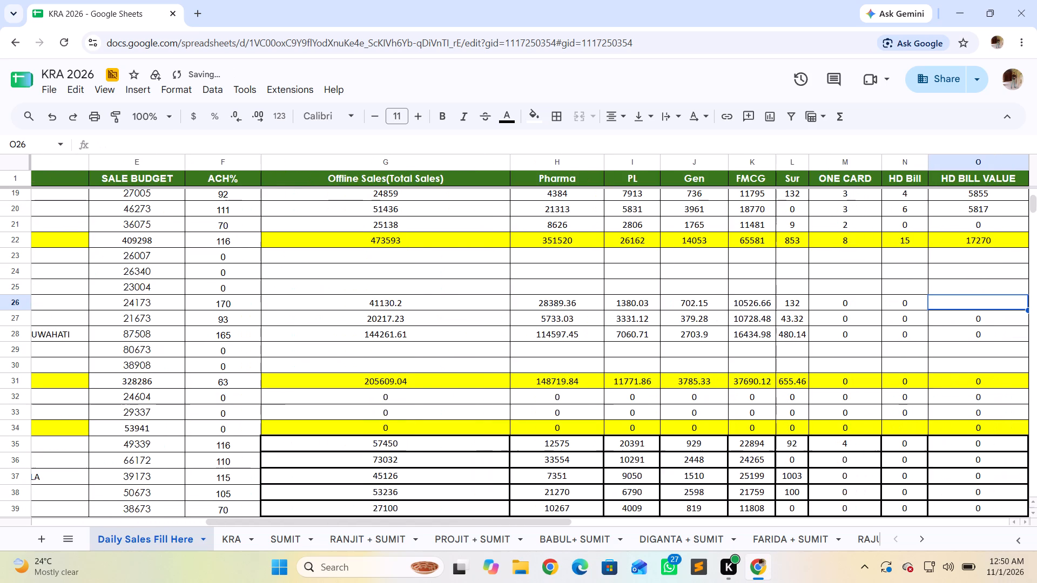
{"action": "key", "text": "0"}
{"action": "key", "text": "Right"}
{"action": "key", "text": "0"}
{"action": "key", "text": "Right"}
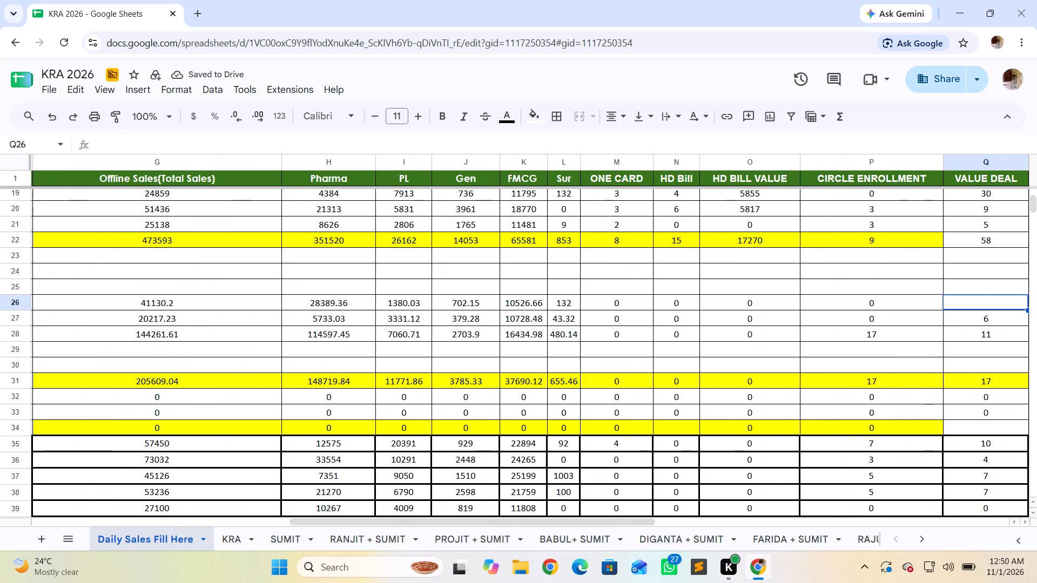
{"action": "key", "text": "4"}
{"action": "key", "text": "Right"}
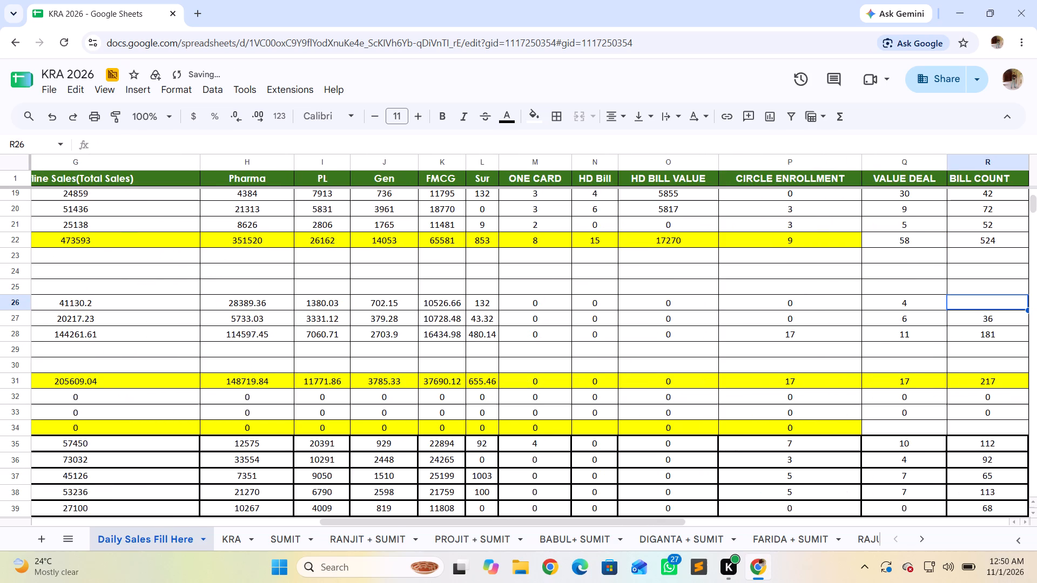
{"action": "type", "text": "40"}
{"action": "key", "text": "Right"}
In the BAMUNI MAIDAN row, paste the copied FMCG value 10526.66 as OFFLINE FMCG and enter 0 for ONLINE FMCG.
{"action": "key", "text": "Right"}
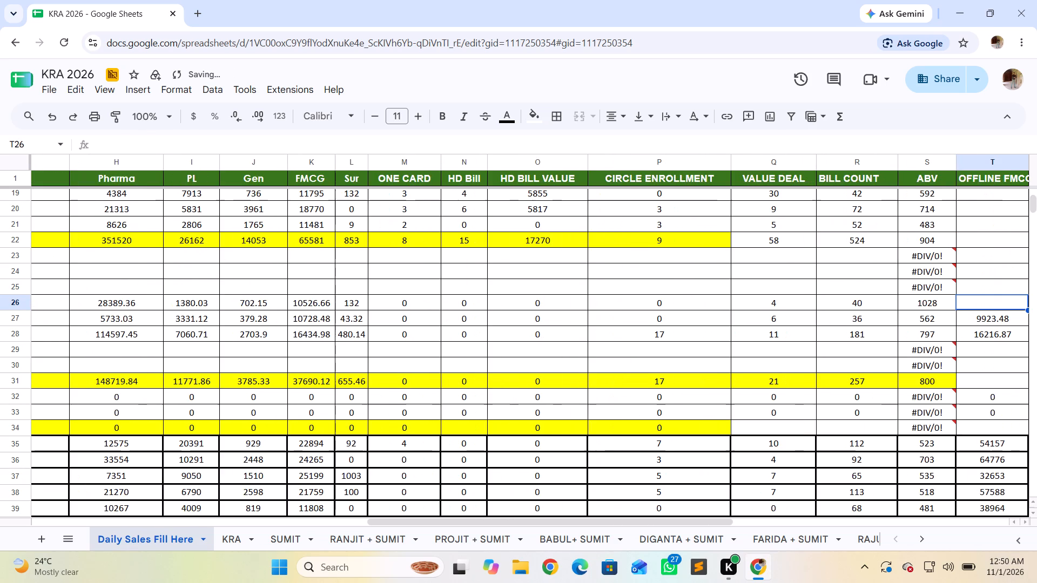
{"action": "key", "text": "ctrl+v"}
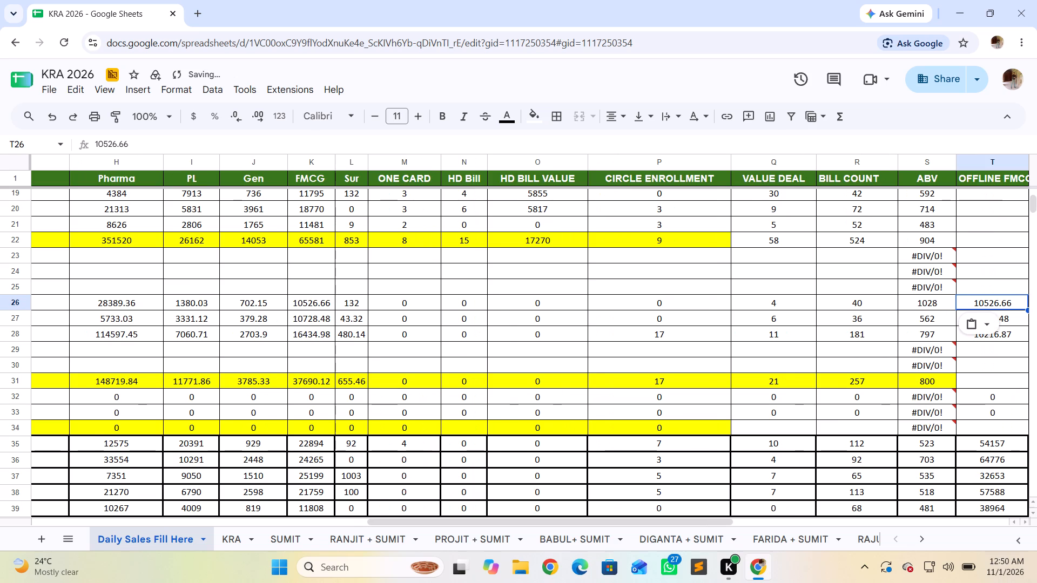
{"action": "key", "text": "Right"}
{"action": "key", "text": "0"}
{"action": "key", "text": "Right"}
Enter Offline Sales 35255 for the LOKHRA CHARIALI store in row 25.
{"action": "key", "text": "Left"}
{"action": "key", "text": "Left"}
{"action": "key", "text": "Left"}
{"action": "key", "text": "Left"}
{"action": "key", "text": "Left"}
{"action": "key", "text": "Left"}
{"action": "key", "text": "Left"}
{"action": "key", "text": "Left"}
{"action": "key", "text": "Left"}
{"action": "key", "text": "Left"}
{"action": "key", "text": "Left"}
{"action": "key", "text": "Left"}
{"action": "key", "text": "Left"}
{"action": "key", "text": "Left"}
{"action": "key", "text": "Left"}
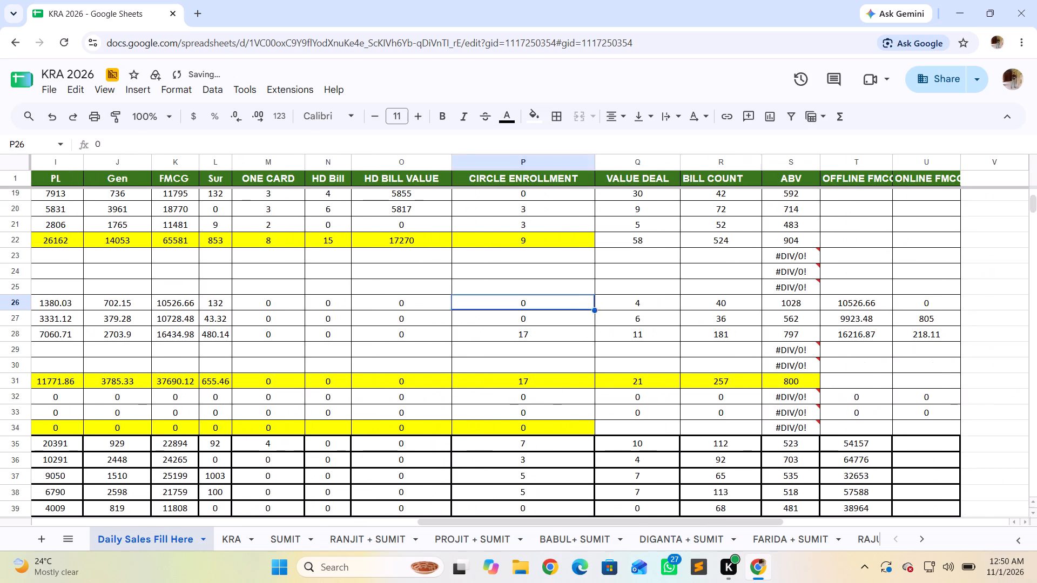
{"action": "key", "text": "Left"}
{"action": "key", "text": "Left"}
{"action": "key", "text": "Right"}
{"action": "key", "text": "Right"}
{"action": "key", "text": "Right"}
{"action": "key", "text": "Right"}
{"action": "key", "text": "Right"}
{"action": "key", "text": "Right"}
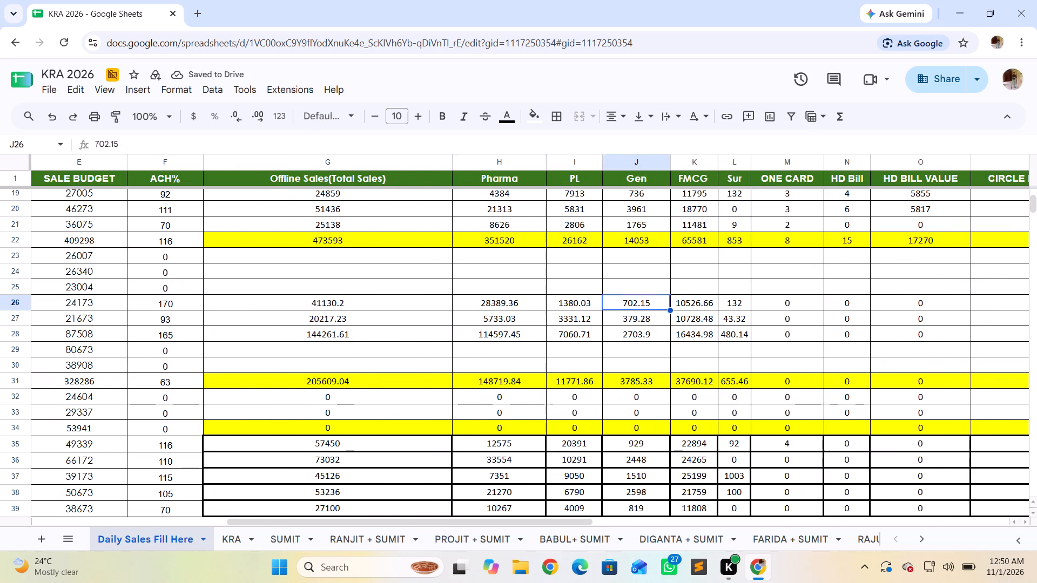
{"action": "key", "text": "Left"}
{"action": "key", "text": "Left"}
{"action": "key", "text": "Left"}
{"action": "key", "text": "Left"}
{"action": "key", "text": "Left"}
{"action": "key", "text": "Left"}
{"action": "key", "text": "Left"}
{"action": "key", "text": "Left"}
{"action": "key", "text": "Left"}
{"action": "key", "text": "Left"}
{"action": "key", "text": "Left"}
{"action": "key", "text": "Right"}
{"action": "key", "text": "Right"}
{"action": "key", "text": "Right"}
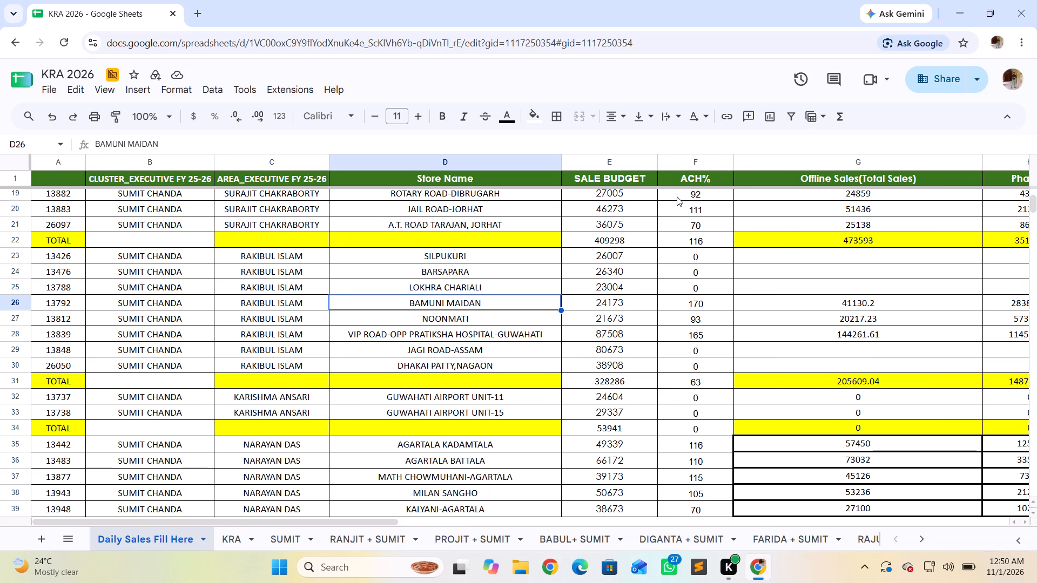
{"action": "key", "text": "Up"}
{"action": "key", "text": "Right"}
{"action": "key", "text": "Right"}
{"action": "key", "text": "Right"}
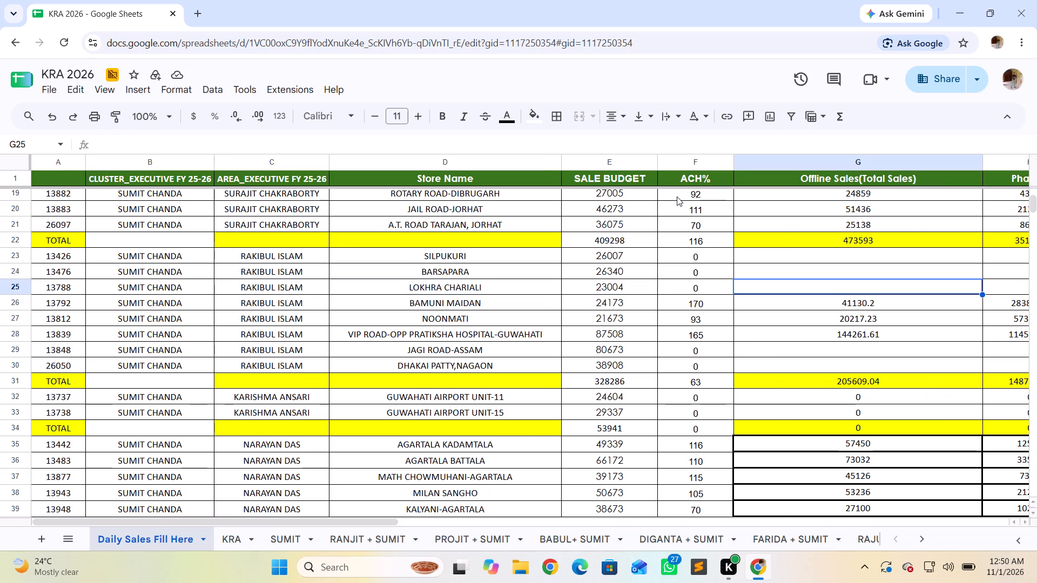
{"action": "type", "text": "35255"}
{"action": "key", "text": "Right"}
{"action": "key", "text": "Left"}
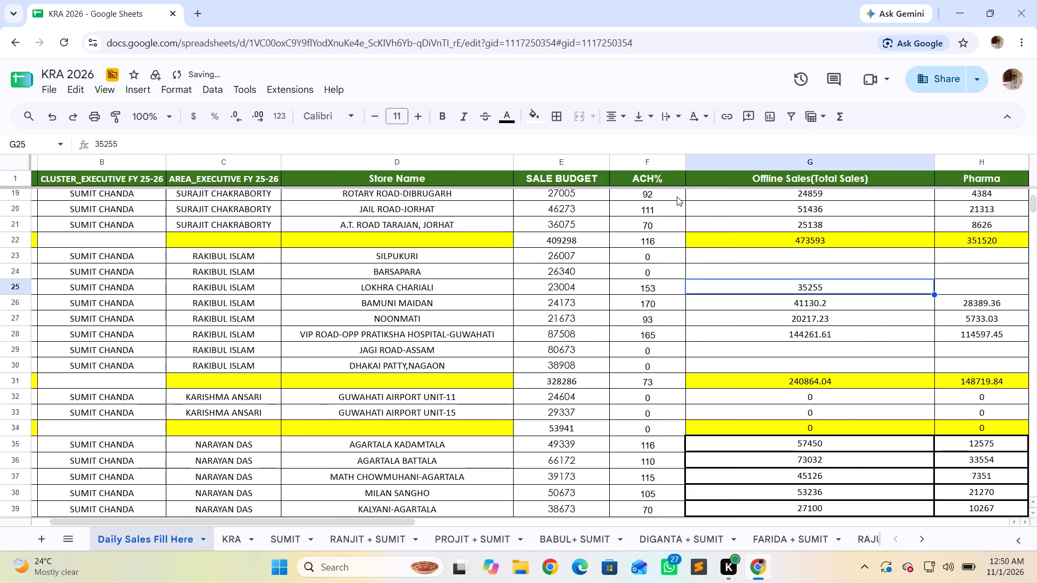
Set Offline Sales to 41001.83 and enter Pharma 30907.92 for the LOKHRA CHARIALI store.
{"action": "type", "text": "47"}
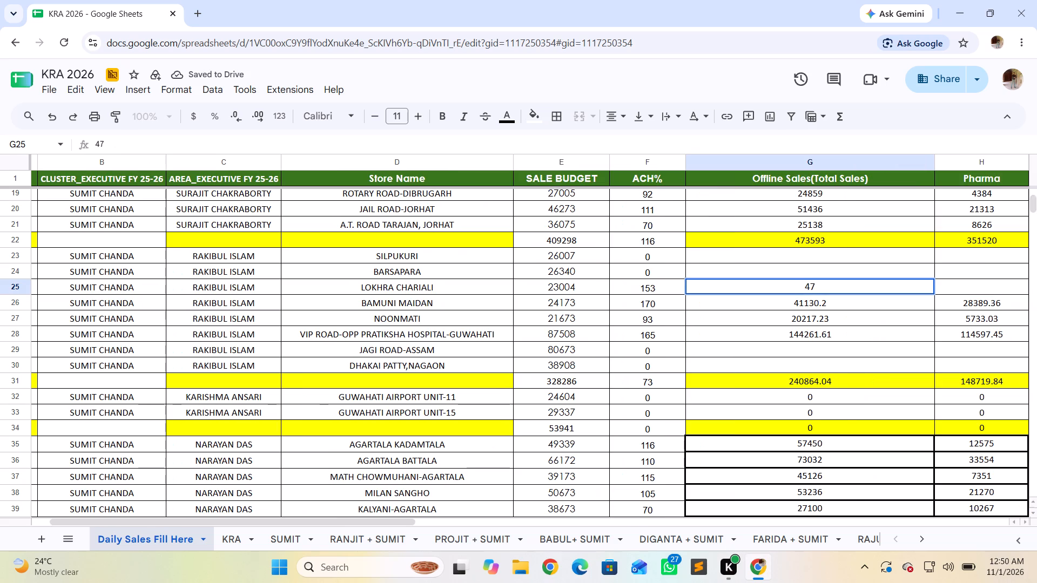
{"action": "key", "text": "BackSpace"}
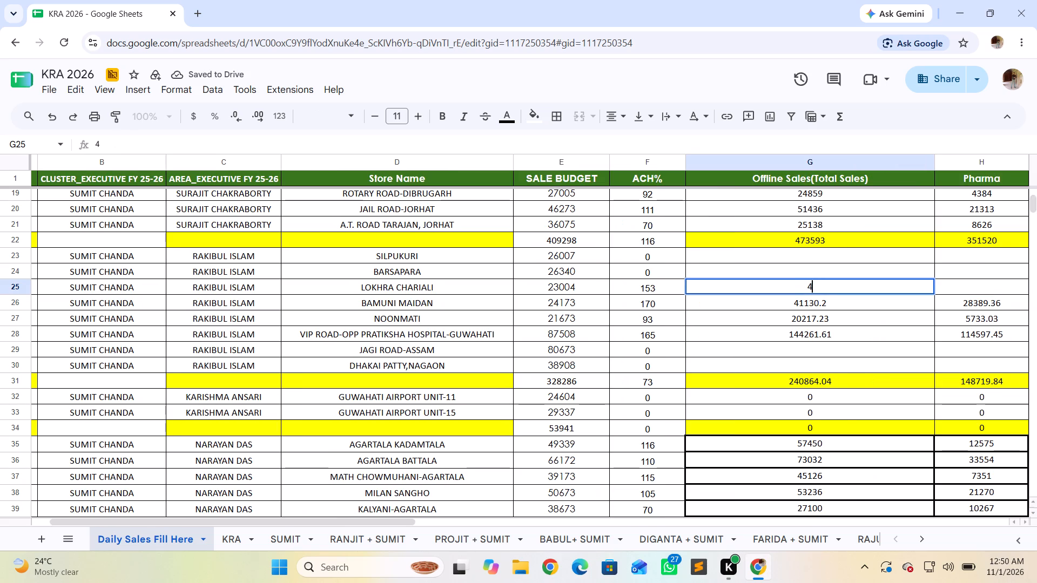
{"action": "type", "text": "1001.83"}
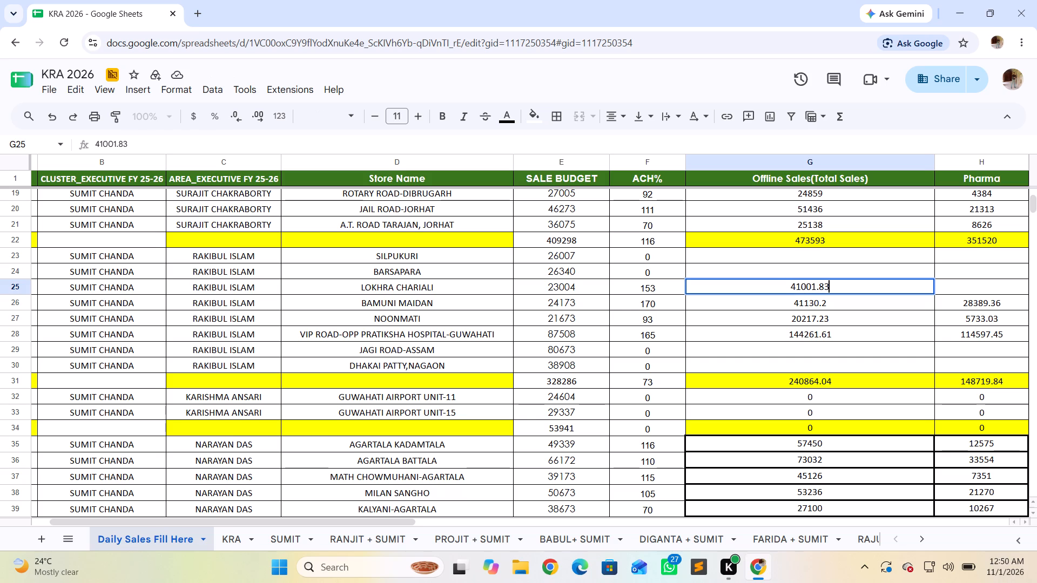
{"action": "key", "text": "Right"}
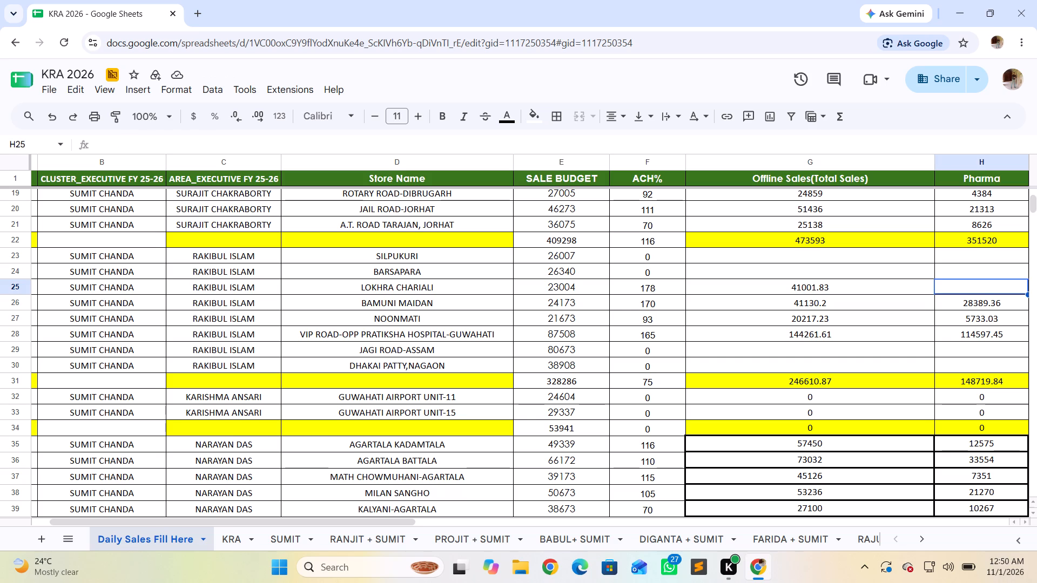
{"action": "type", "text": "30907.92"}
{"action": "key", "text": "Right"}
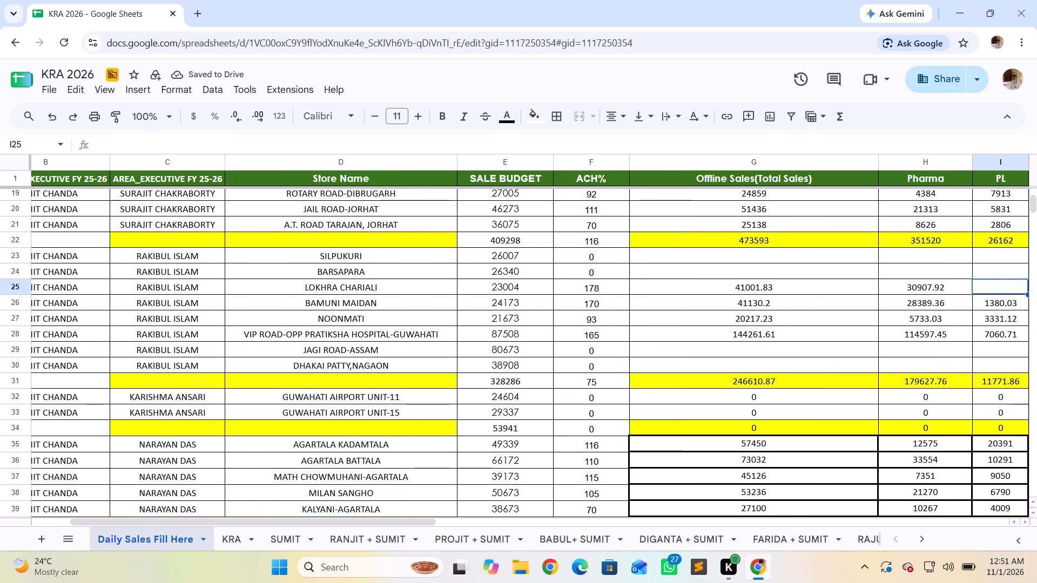
In the LOKHRA CHARIALI row, enter PL 4178.03, Gen 642.40, FMCG 4549.10 and Sur 673.25.
{"action": "key", "text": "7"}
{"action": "key", "text": "BackSpace"}
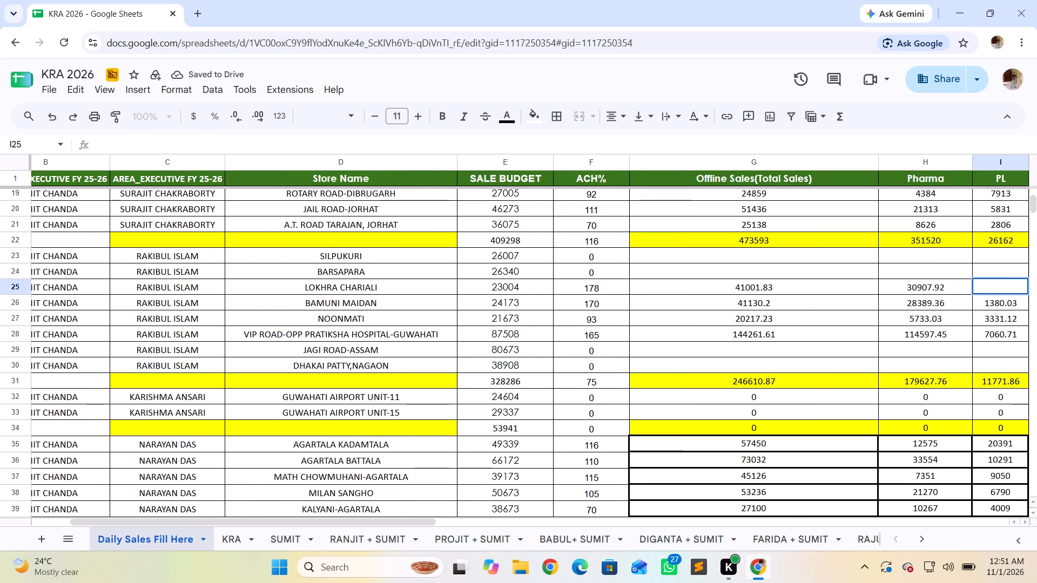
{"action": "type", "text": "4178.03"}
{"action": "key", "text": "Right"}
{"action": "key", "text": "0"}
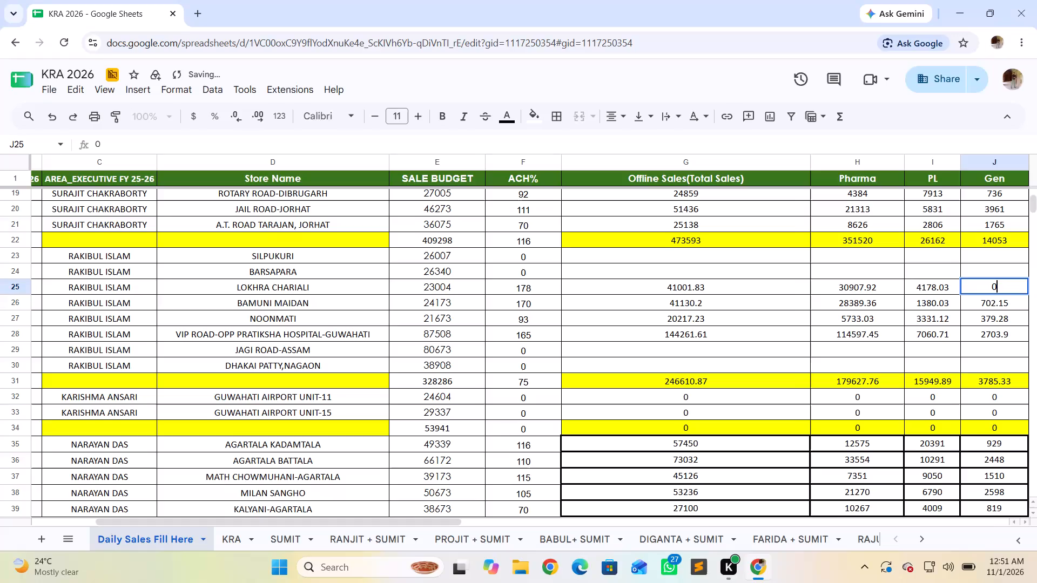
{"action": "key", "text": "BackSpace"}
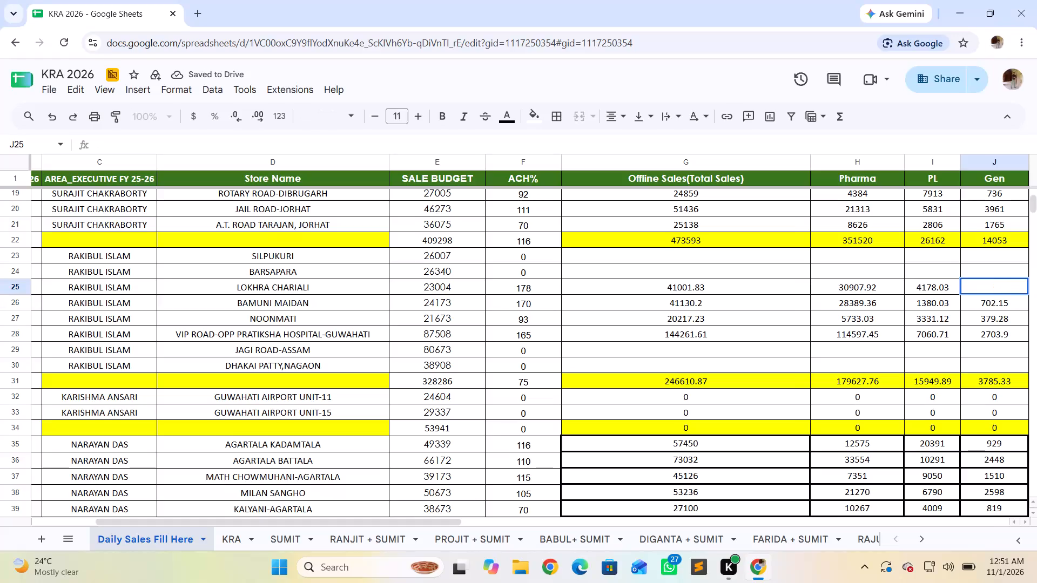
{"action": "type", "text": "642.40"}
{"action": "key", "text": "Right"}
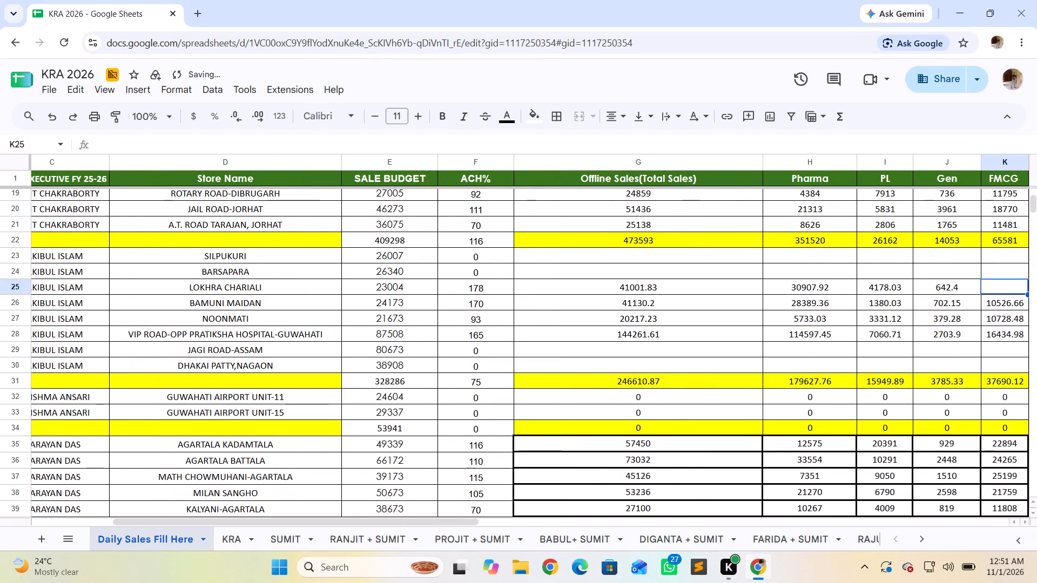
{"action": "type", "text": "4549.10"}
{"action": "key", "text": "Right"}
{"action": "key", "text": "Left"}
{"action": "key", "text": "Right"}
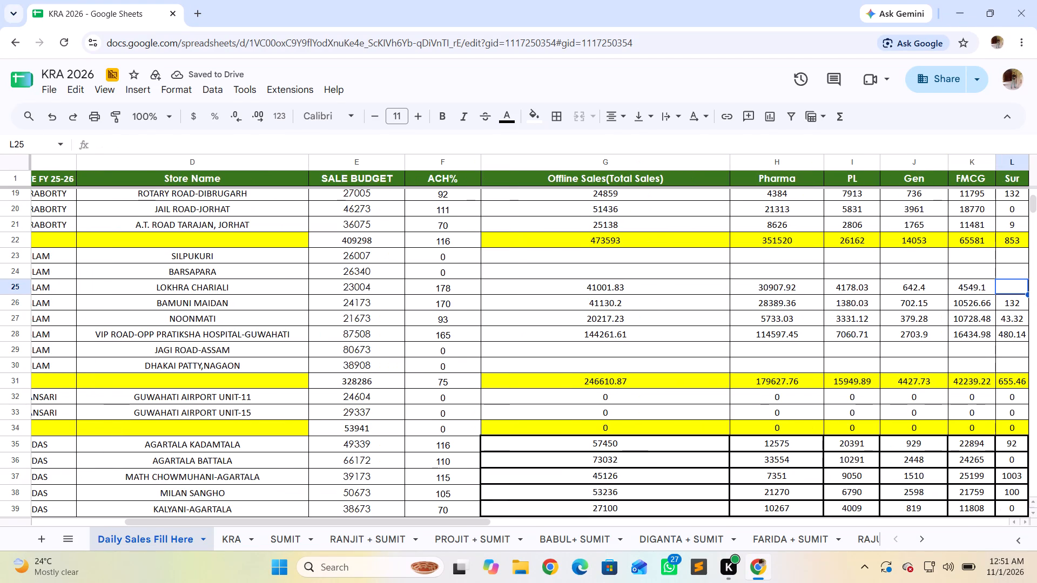
{"action": "type", "text": "673.25"}
{"action": "key", "text": "Right"}
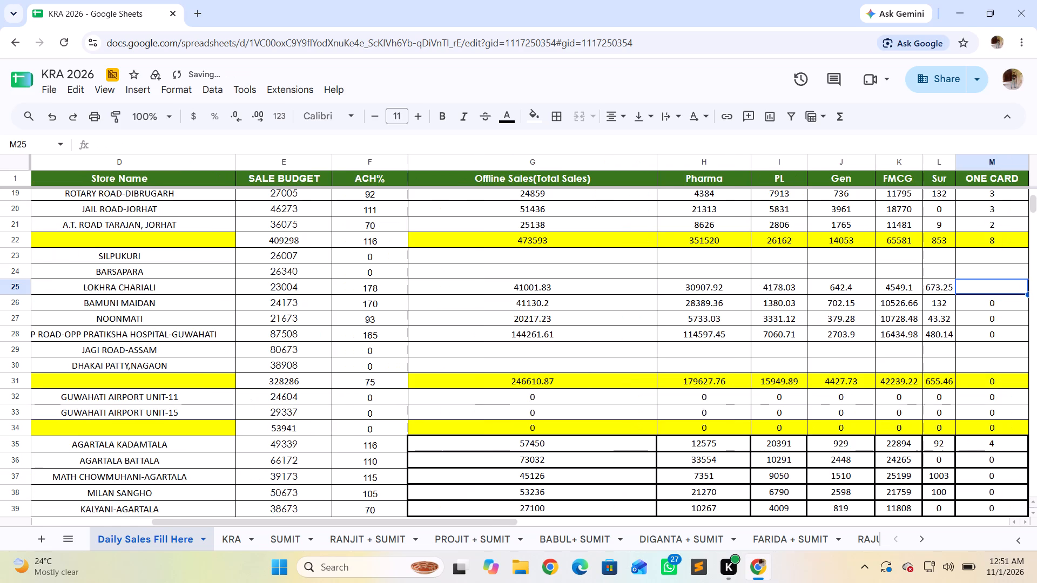
For LOKHRA CHARIALI, enter ONE CARD 3, HD Bill 0, HD BILL VALUE 0, CIRCLE ENROLLMENT 1, VALUE DEAL 12 and BILL COUNT 41.
{"action": "key", "text": "period"}
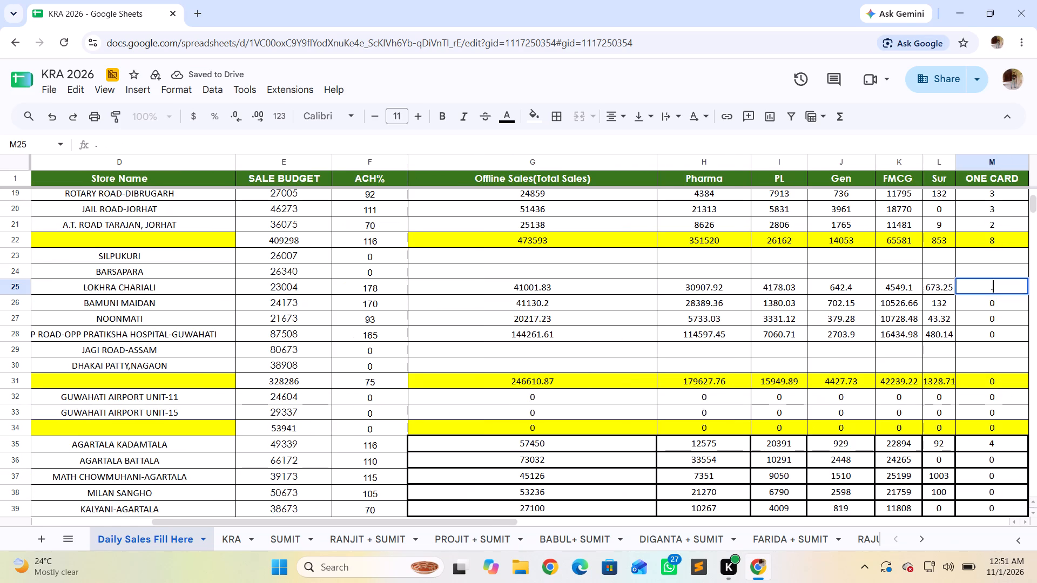
{"action": "key", "text": "BackSpace"}
{"action": "key", "text": "3"}
{"action": "key", "text": "Right"}
{"action": "key", "text": "0"}
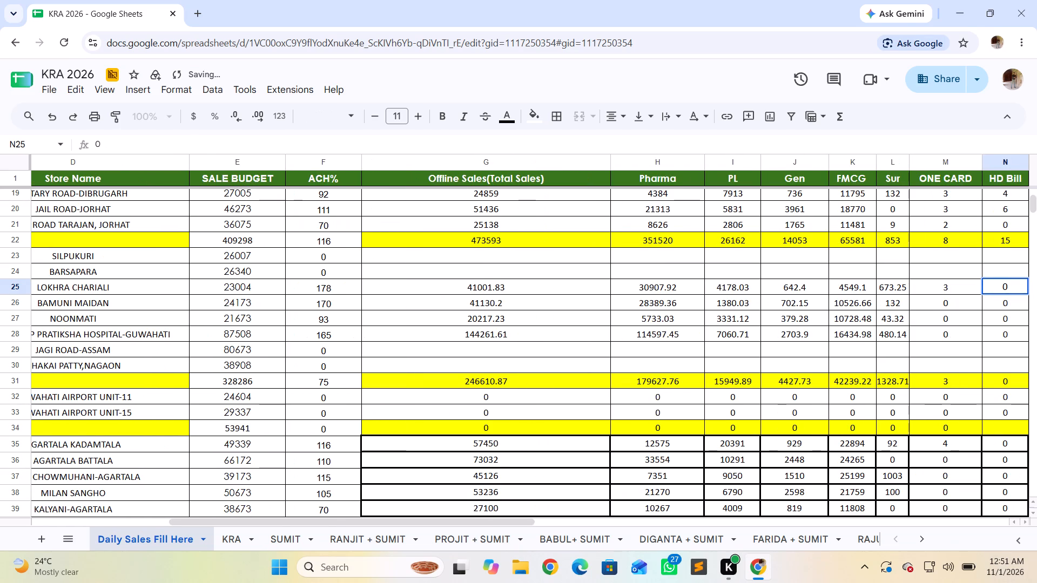
{"action": "key", "text": "0"}
{"action": "key", "text": "Right"}
{"action": "key", "text": "0"}
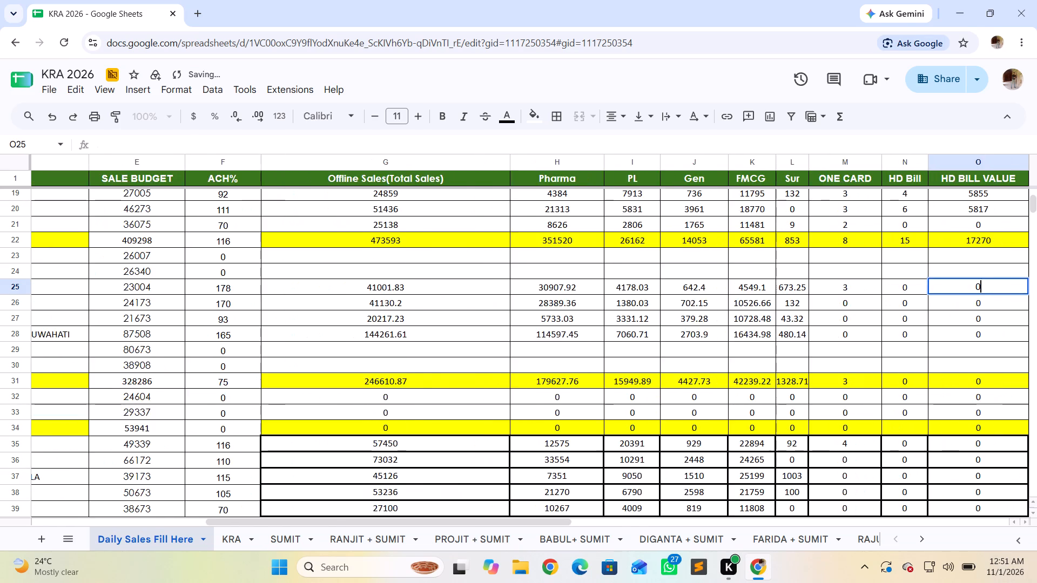
{"action": "key", "text": "Right"}
{"action": "key", "text": "1"}
{"action": "key", "text": "Right"}
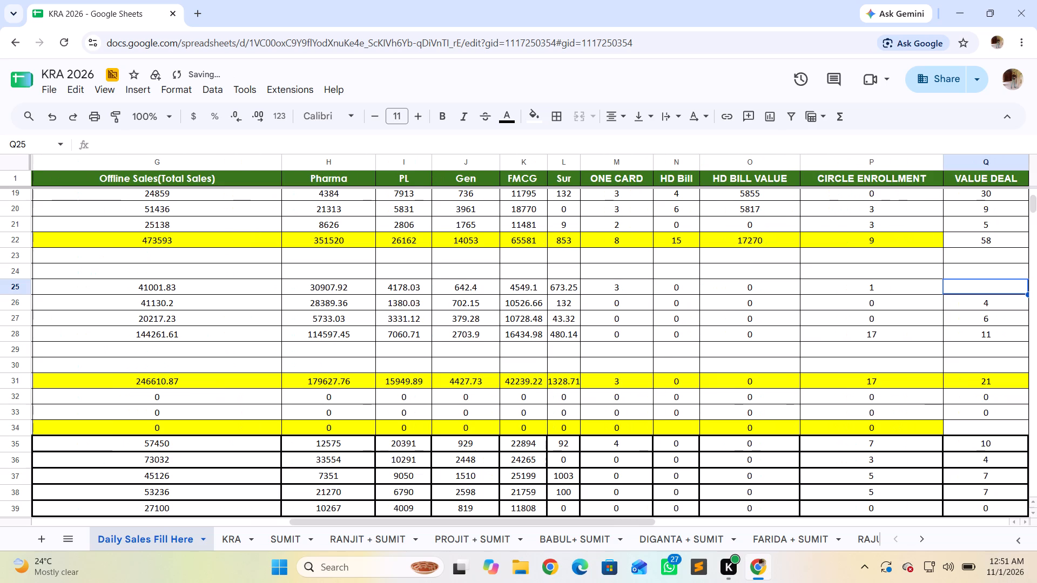
{"action": "key", "text": "1"}
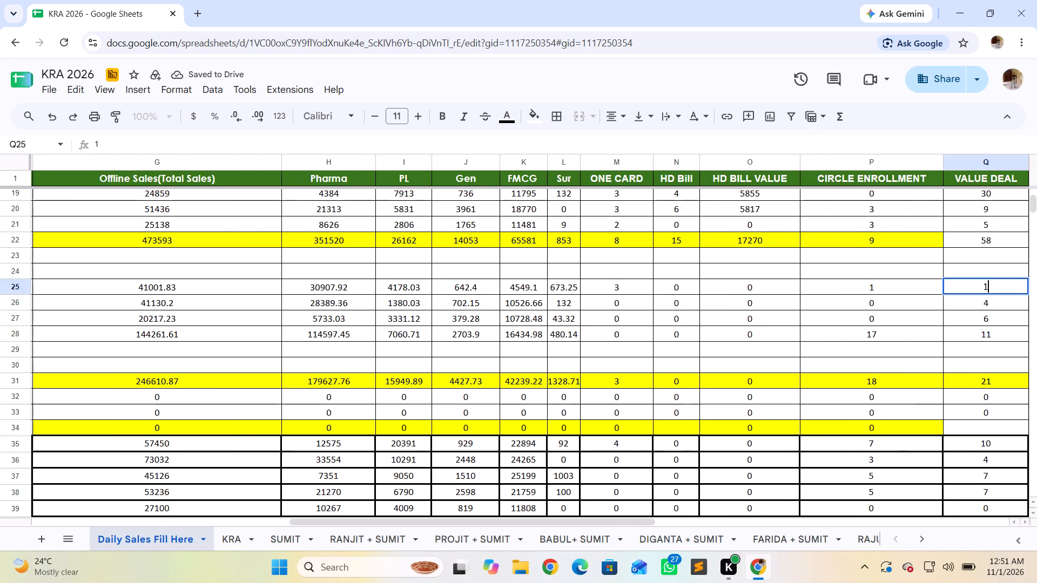
{"action": "key", "text": "2"}
{"action": "key", "text": "Right"}
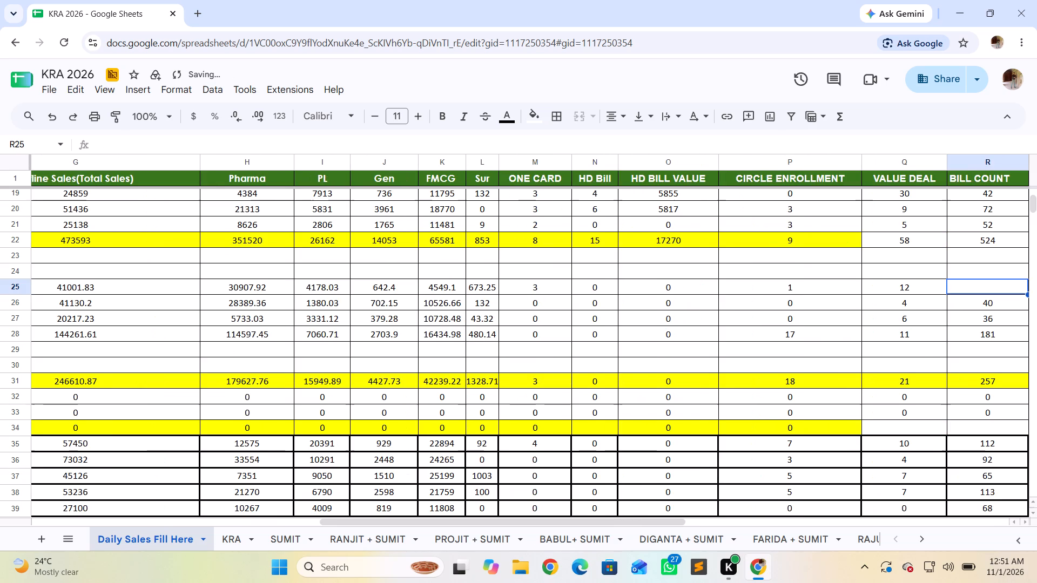
{"action": "type", "text": "41"}
{"action": "key", "text": "Right"}
Enter OFFLINE FMCG 3025.91 and ONLINE FMCG 1523.19 for the LOKHRA CHARIALI store.
{"action": "key", "text": "Right"}
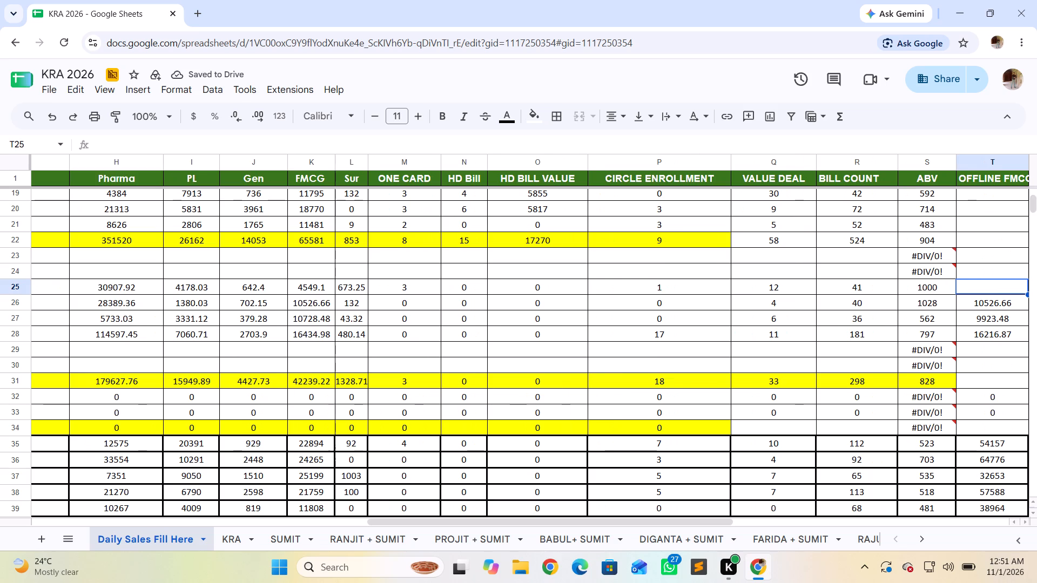
{"action": "type", "text": "3025"}
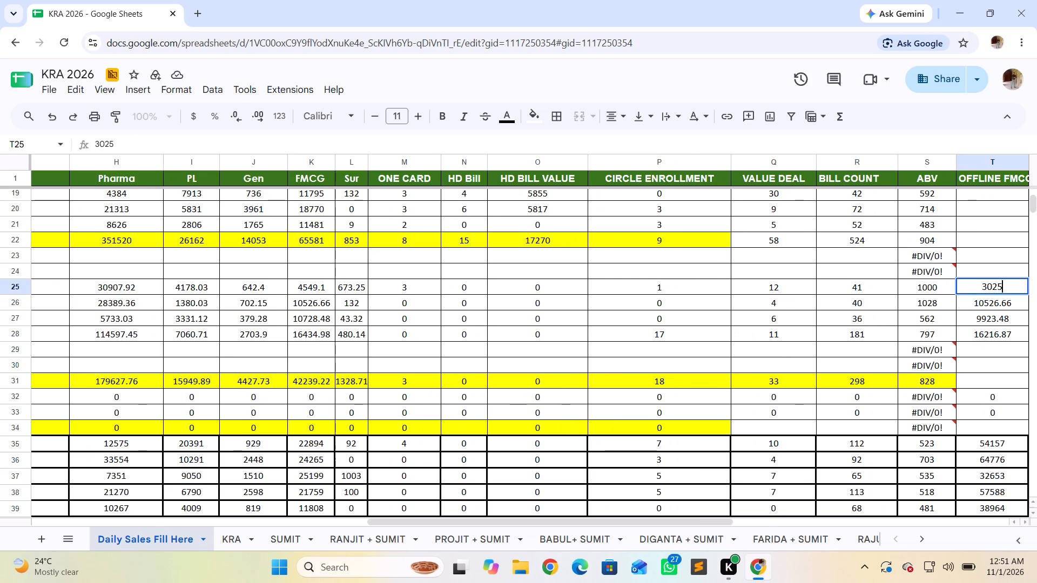
{"action": "type", "text": ".91"}
{"action": "key", "text": "Right"}
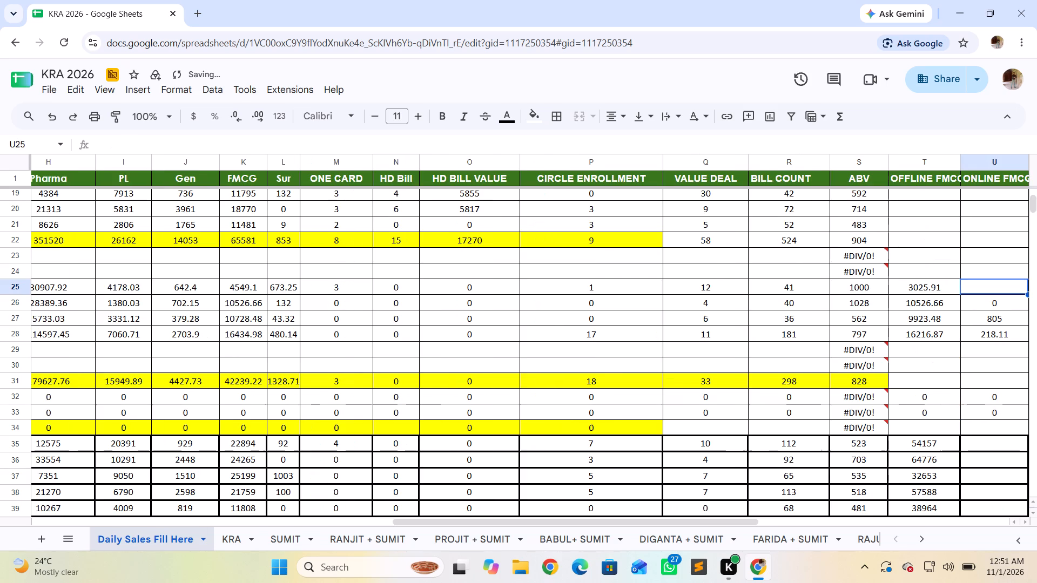
{"action": "key", "text": "1"}
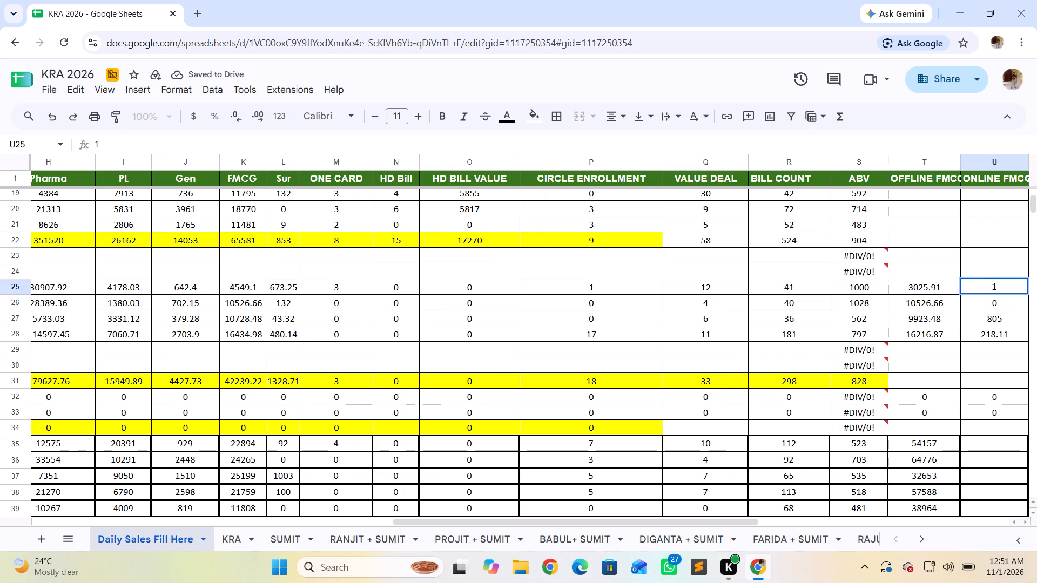
{"action": "type", "text": "523.12"}
{"action": "key", "text": "BackSpace"}
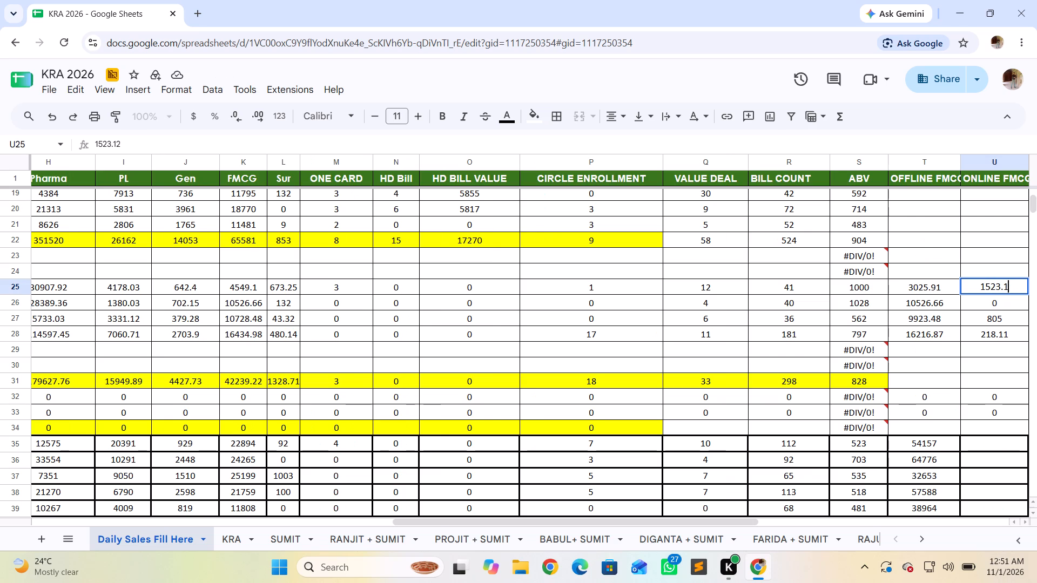
{"action": "key", "text": "9"}
{"action": "key", "text": "Right"}
Enter Offline Sales 53516 and Pharma 22727 for the DHAKAI PATTY,NAGAON store.
{"action": "key", "text": "Left"}
{"action": "key", "text": "Left"}
{"action": "key", "text": "Left"}
{"action": "key", "text": "Left"}
{"action": "key", "text": "Left"}
{"action": "key", "text": "Left"}
{"action": "key", "text": "Left"}
{"action": "key", "text": "Left"}
{"action": "key", "text": "Left"}
{"action": "key", "text": "Left"}
{"action": "key", "text": "Left"}
{"action": "key", "text": "Left"}
{"action": "key", "text": "Left"}
{"action": "key", "text": "Left"}
{"action": "key", "text": "Left"}
{"action": "key", "text": "Left"}
{"action": "key", "text": "Left"}
{"action": "key", "text": "Left"}
{"action": "key", "text": "Left"}
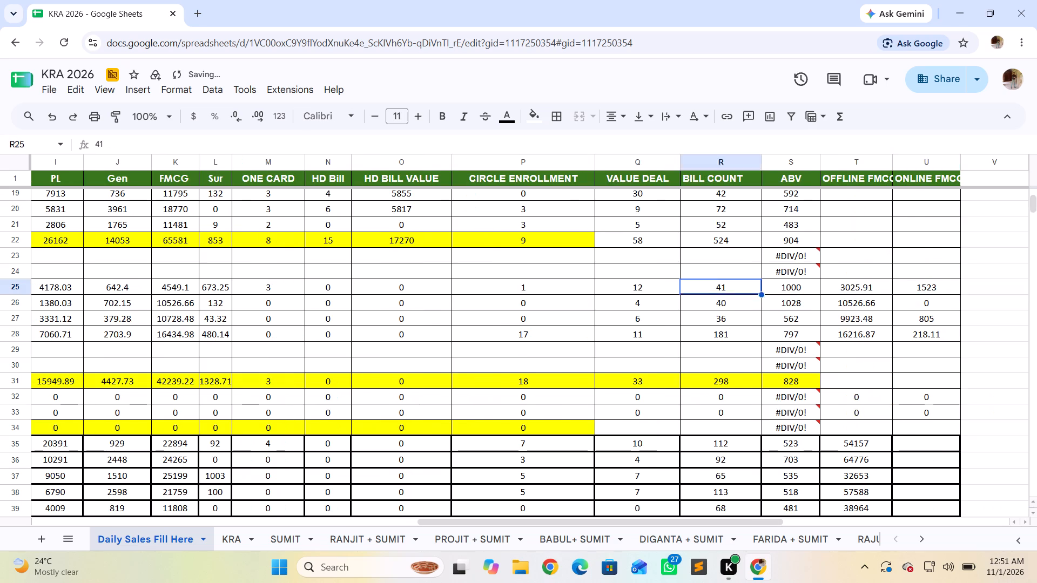
{"action": "key", "text": "Left"}
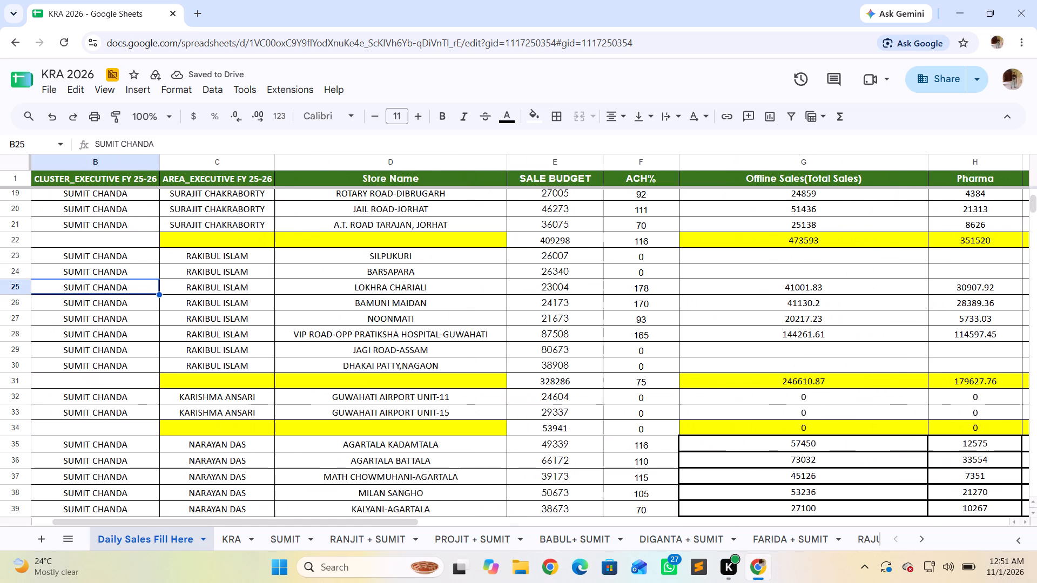
{"action": "key", "text": "Right"}
{"action": "key", "text": "Right"}
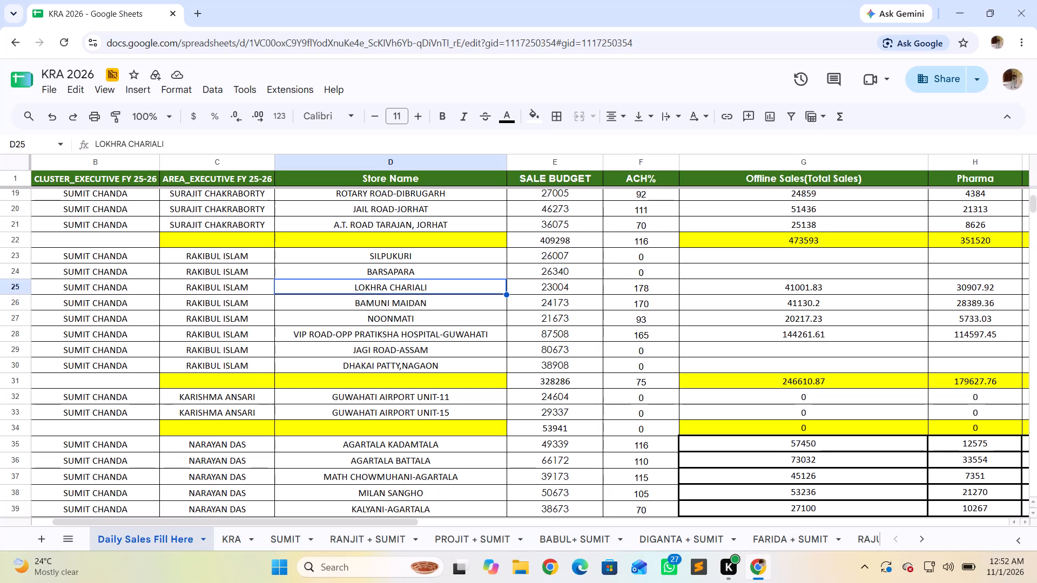
{"action": "key", "text": "Down"}
{"action": "key", "text": "Down"}
{"action": "key", "text": "Down"}
{"action": "key", "text": "Down"}
{"action": "key", "text": "Down"}
{"action": "key", "text": "Right"}
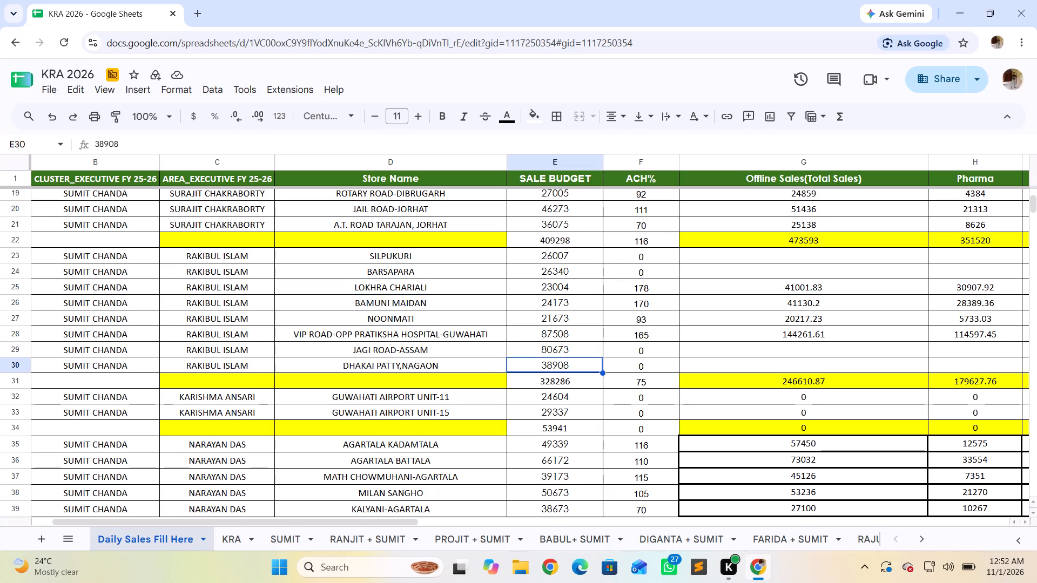
{"action": "key", "text": "Right"}
{"action": "key", "text": "Right"}
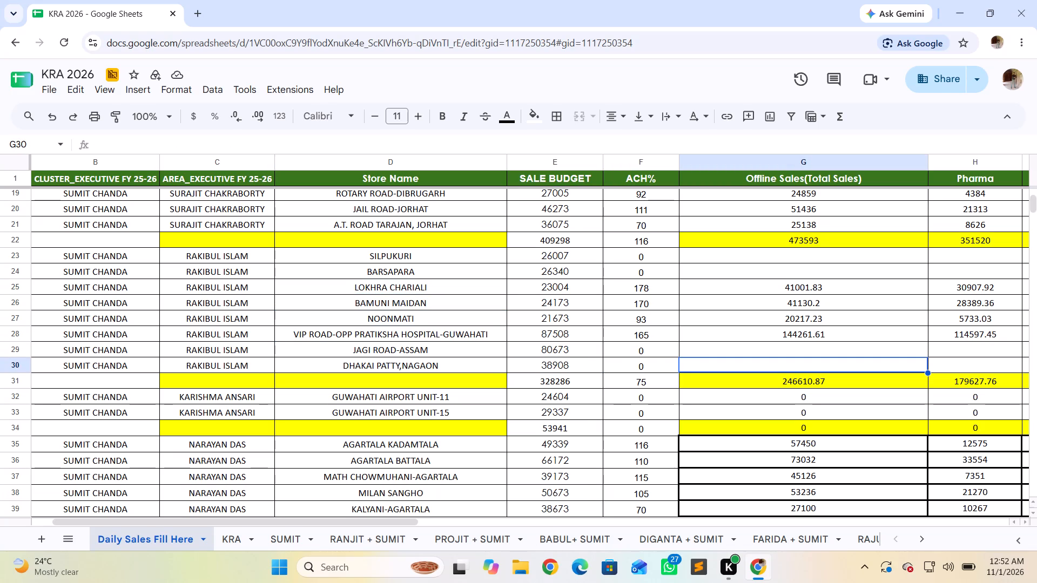
{"action": "type", "text": "53516"}
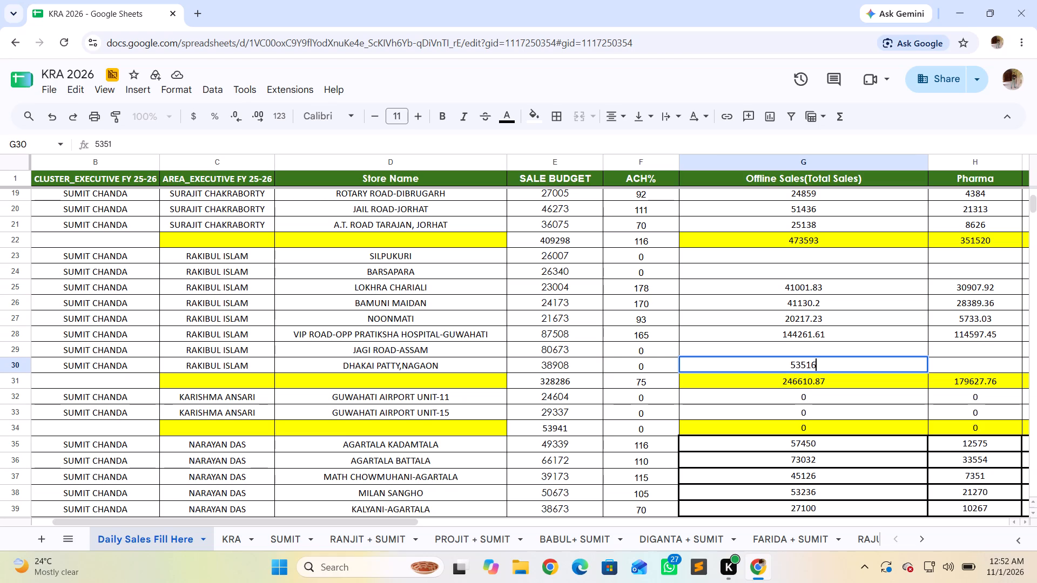
{"action": "key", "text": "Right"}
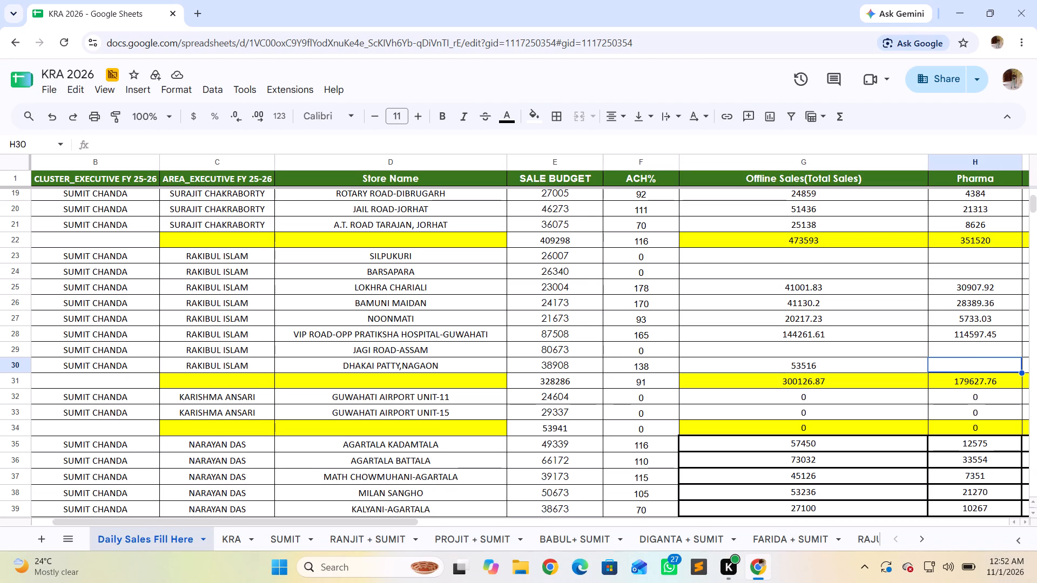
{"action": "type", "text": "22727"}
{"action": "key", "text": "Right"}
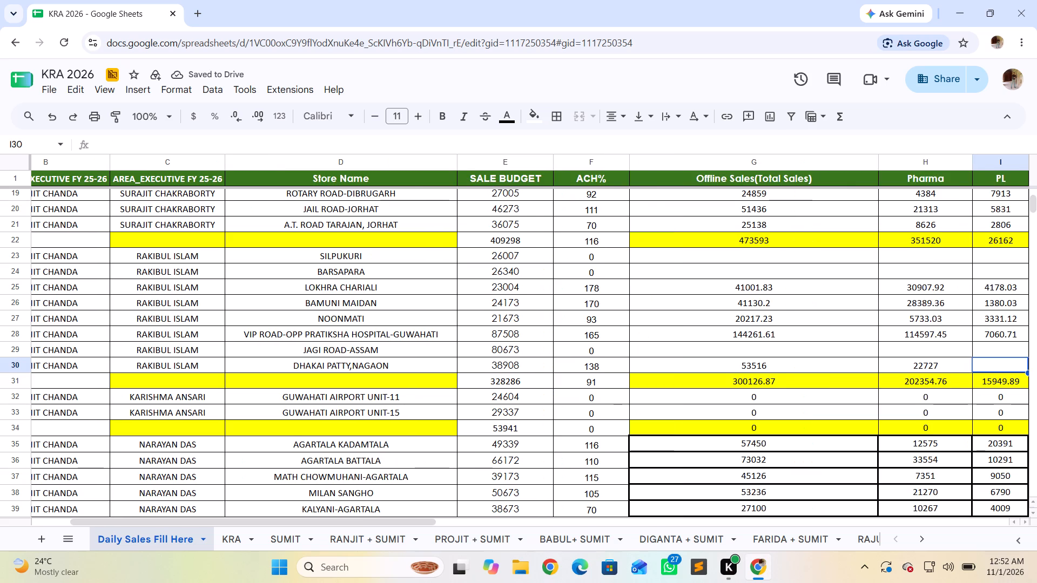
In the DHAKAI PATTY,NAGAON row, enter PL 6091, Gen 301, FMCG 23799 and Sur 0, and copy the FMCG value.
{"action": "type", "text": "6091"}
{"action": "key", "text": "Right"}
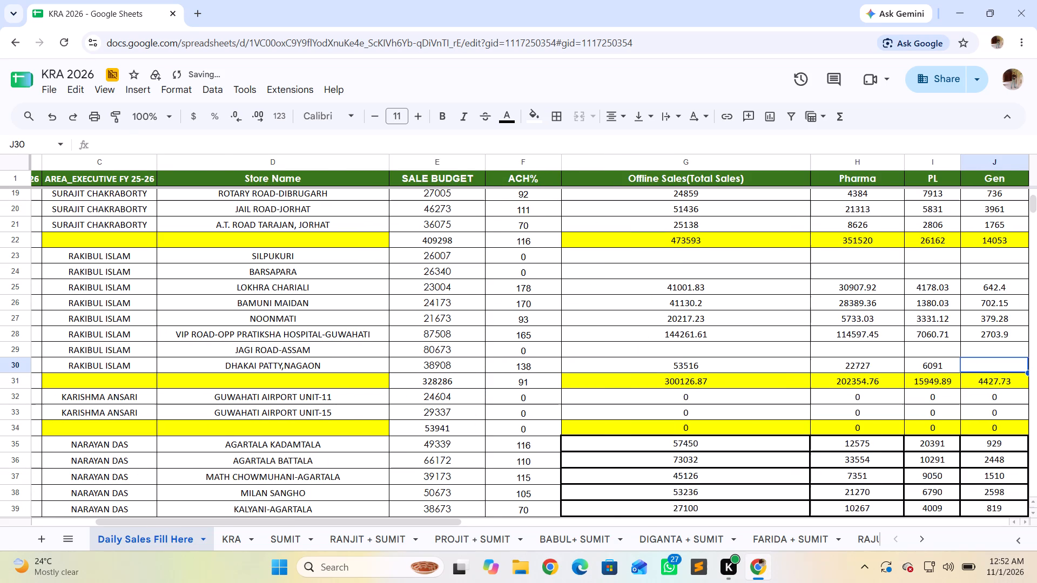
{"action": "type", "text": "301"}
{"action": "key", "text": "Right"}
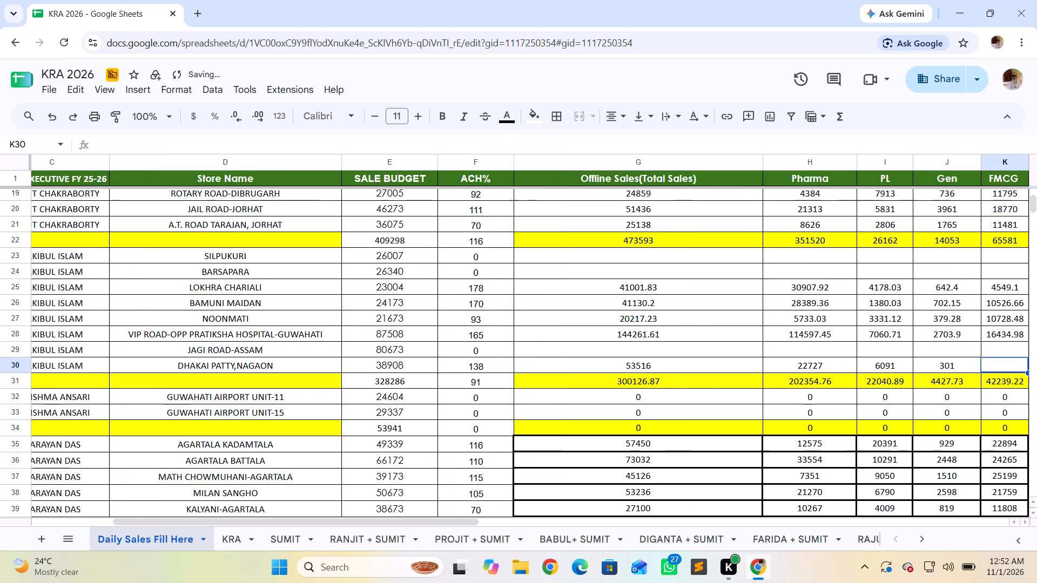
{"action": "type", "text": "23799"}
{"action": "key", "text": "Right"}
{"action": "key", "text": "Left"}
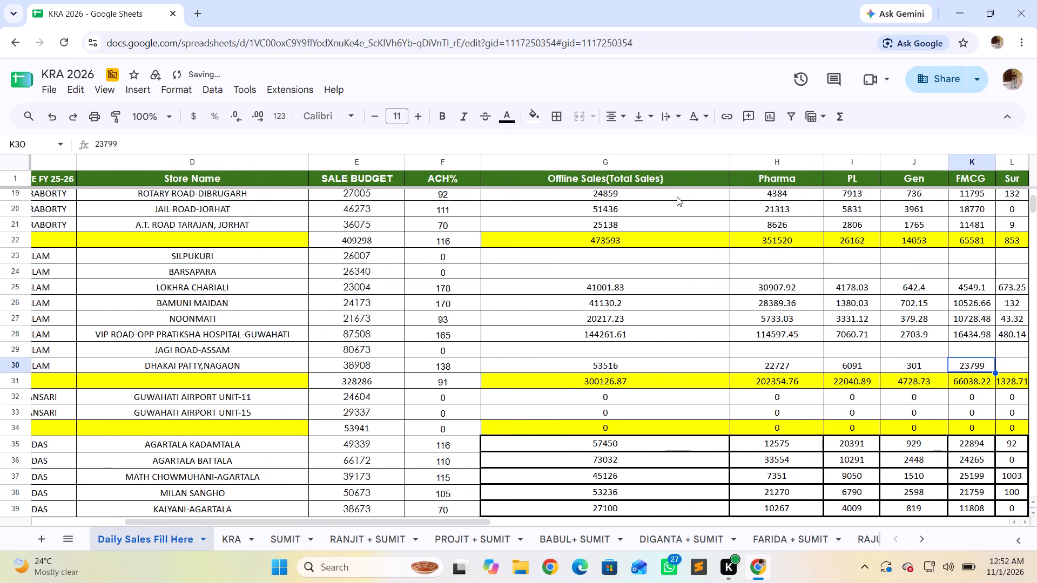
{"action": "key", "text": "ctrl+c"}
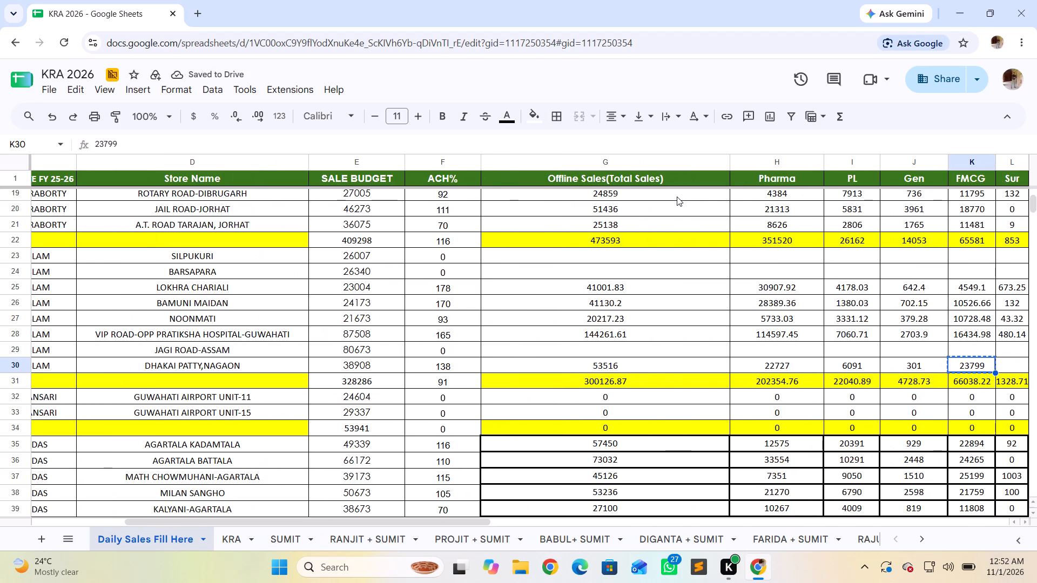
{"action": "key", "text": "Right"}
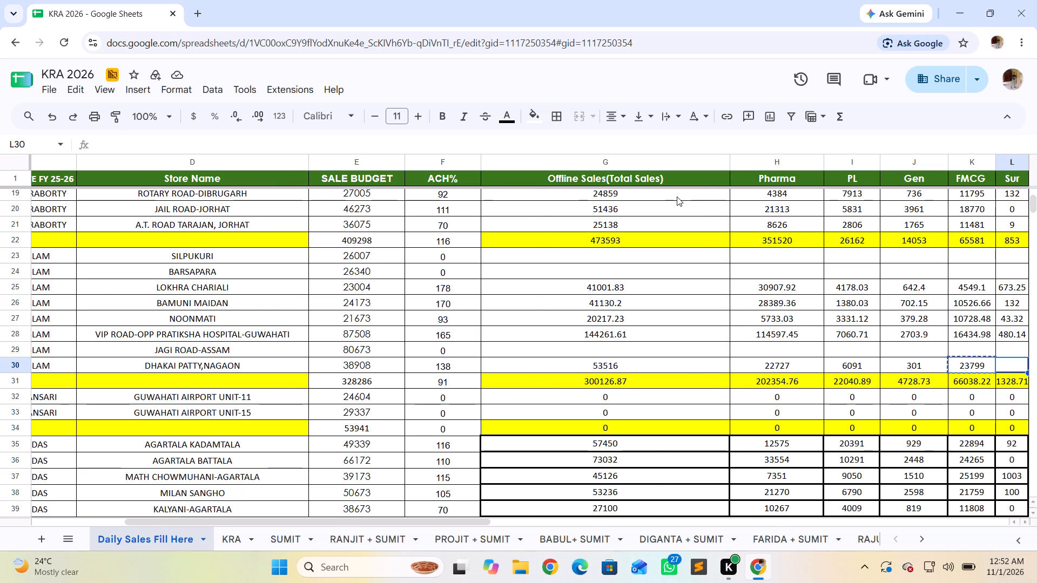
{"action": "key", "text": "0"}
{"action": "key", "text": "Right"}
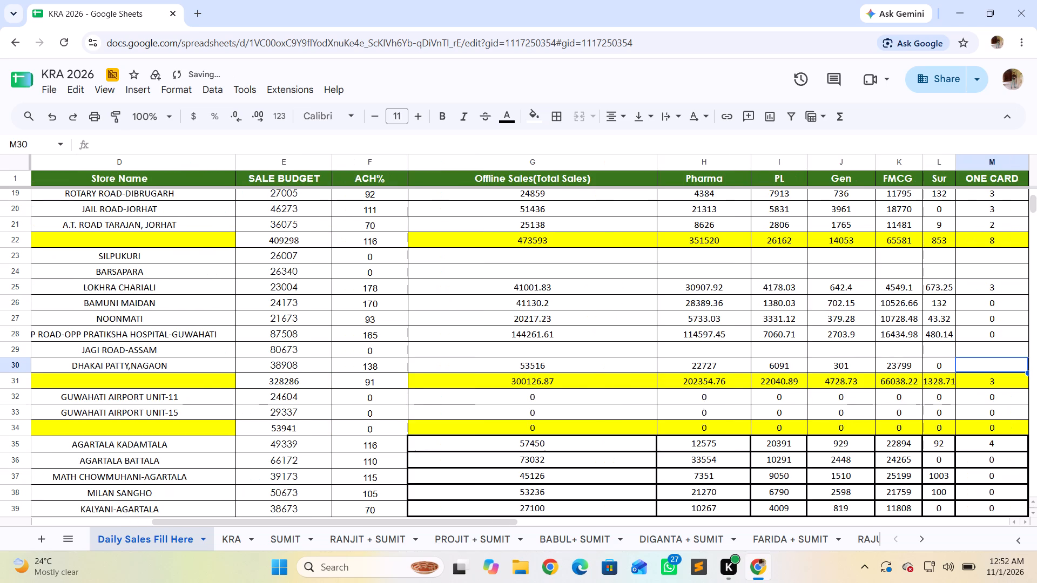
For DHAKAI PATTY,NAGAON, enter ONE CARD 3, HD Bill 0, HD BILL VALUE 0, CIRCLE ENROLLMENT 4, VALUE DEAL 15 and BILL COUNT 76.
{"action": "key", "text": "3"}
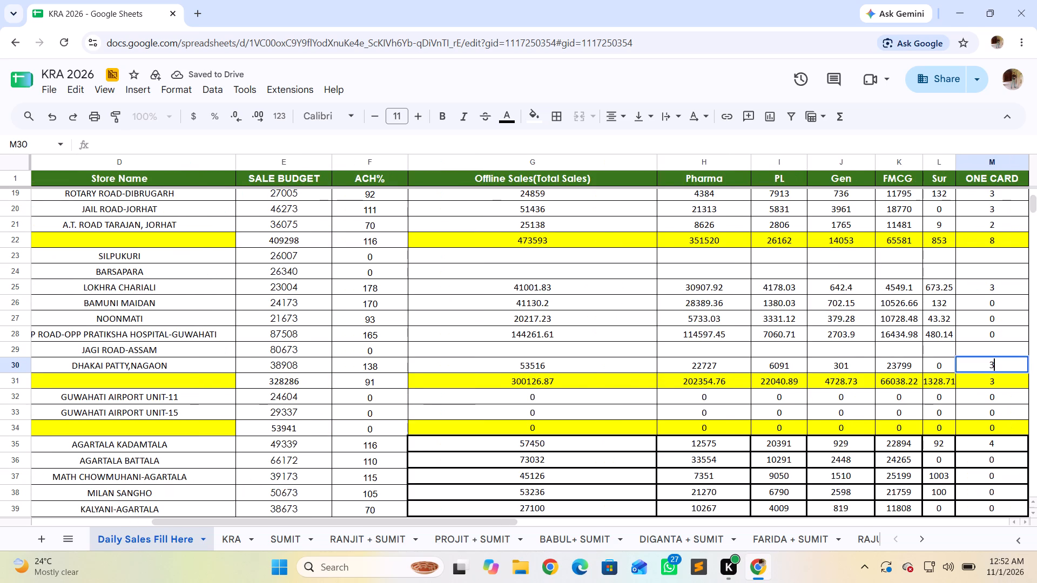
{"action": "key", "text": "Right"}
{"action": "key", "text": "0"}
{"action": "key", "text": "Right"}
{"action": "key", "text": "0"}
{"action": "key", "text": "Right"}
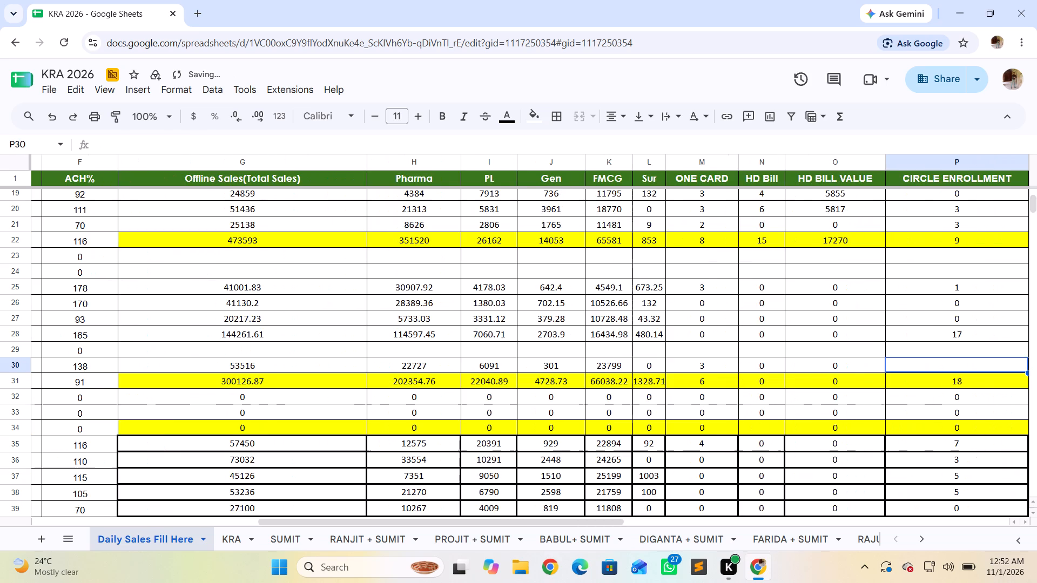
{"action": "key", "text": "4"}
{"action": "key", "text": "Right"}
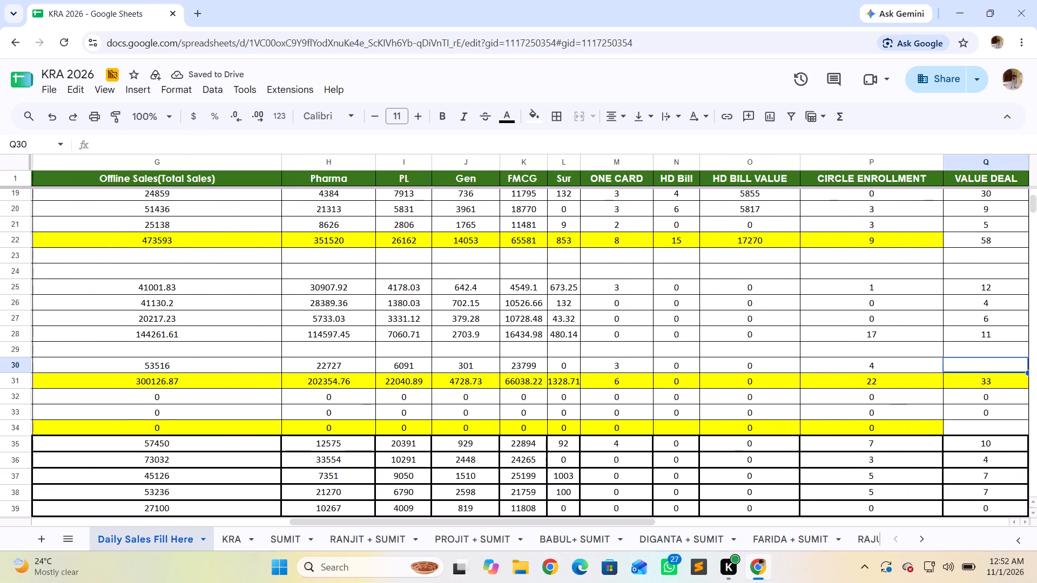
{"action": "type", "text": "15"}
{"action": "key", "text": "Right"}
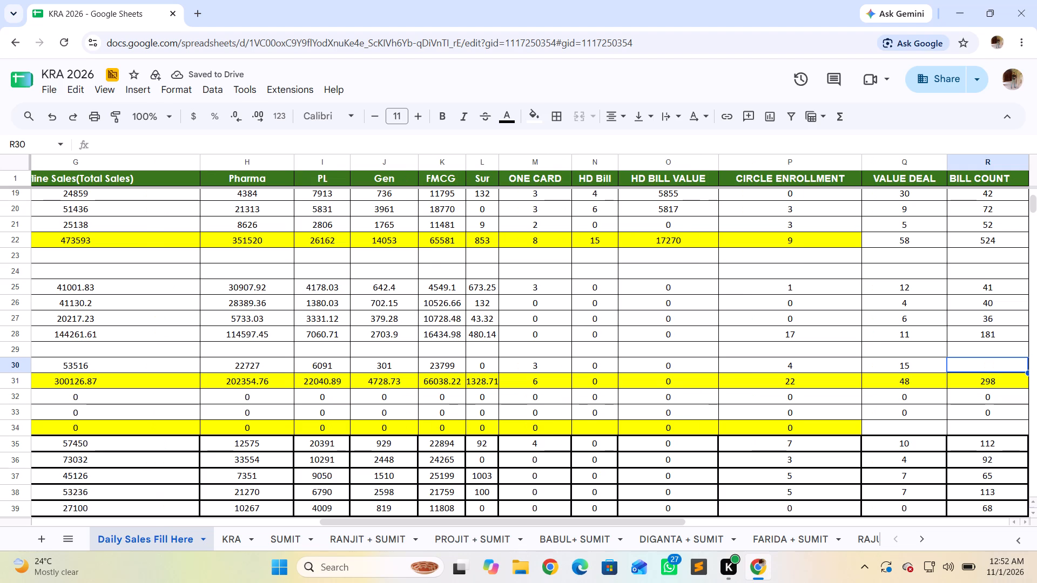
{"action": "type", "text": "76"}
{"action": "key", "text": "Right"}
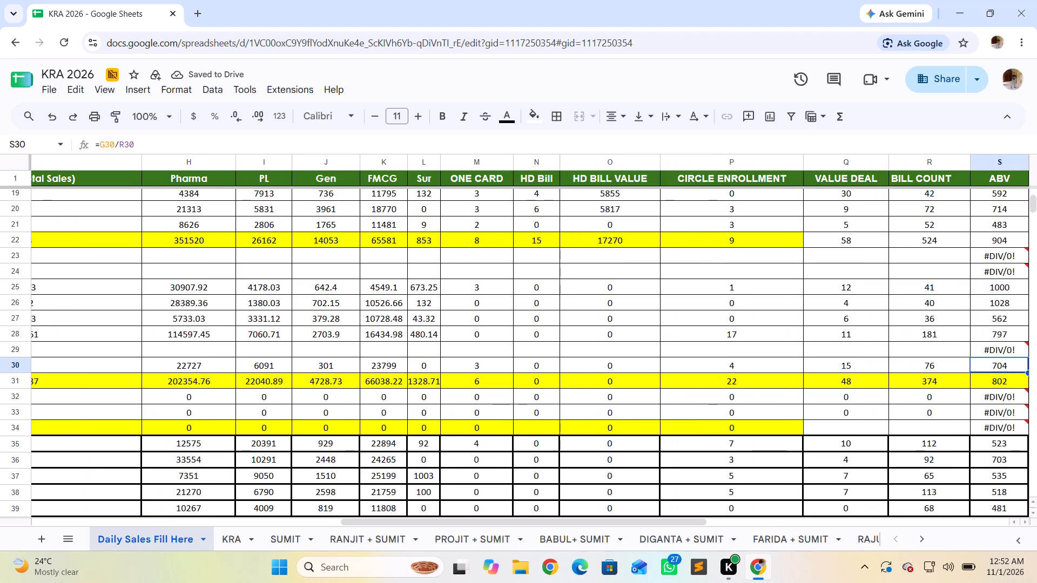
Paste the copied 23799 as OFFLINE FMCG and enter ONLINE FMCG 0 for the DHAKAI PATTY,NAGAON store.
{"action": "key", "text": "Right"}
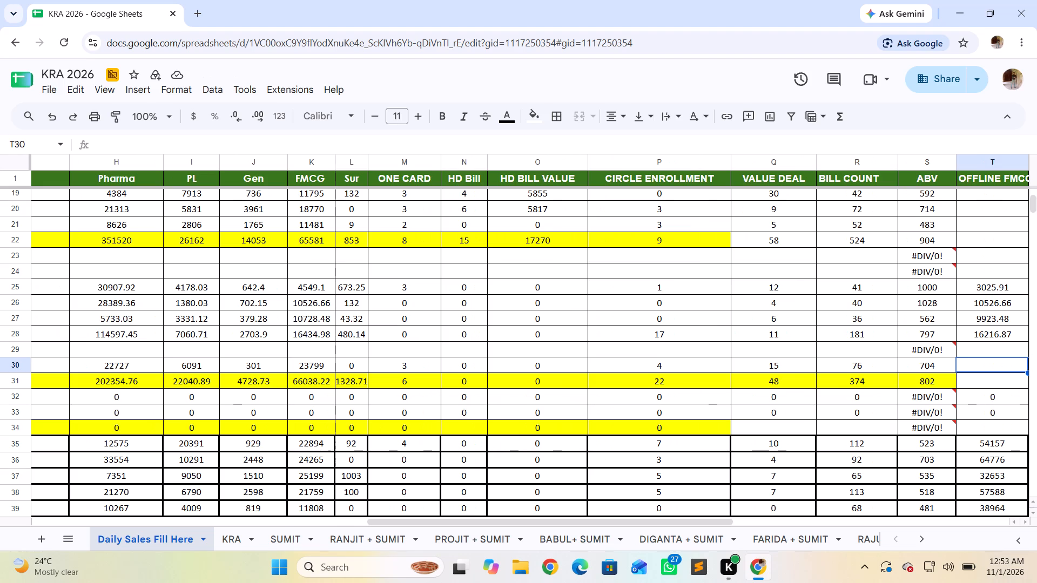
{"action": "key", "text": "ctrl+v"}
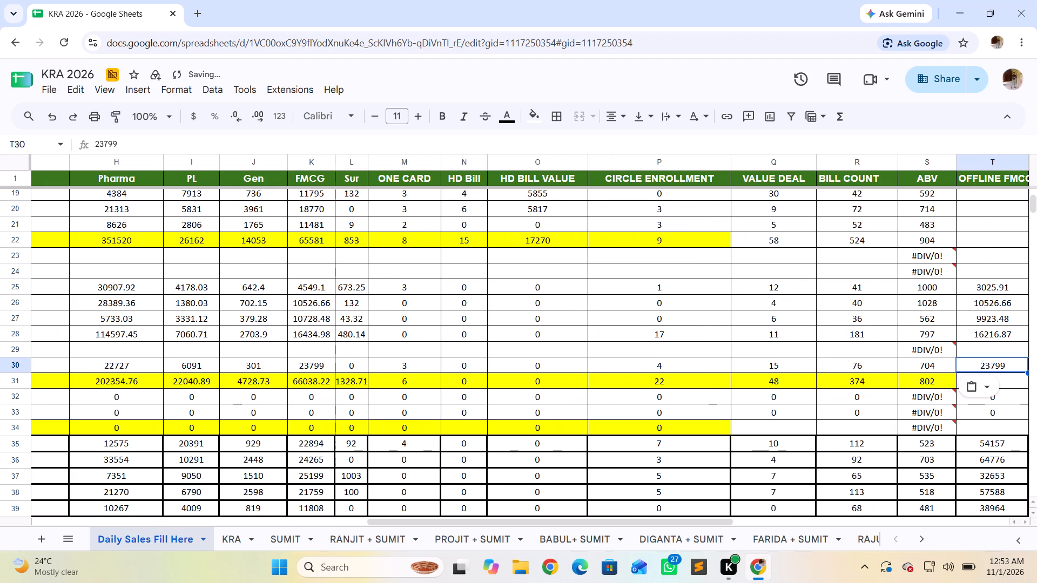
{"action": "key", "text": "Right"}
{"action": "key", "text": "0"}
{"action": "key", "text": "Right"}
{"action": "key", "text": "0"}
{"action": "key", "text": "BackSpace"}
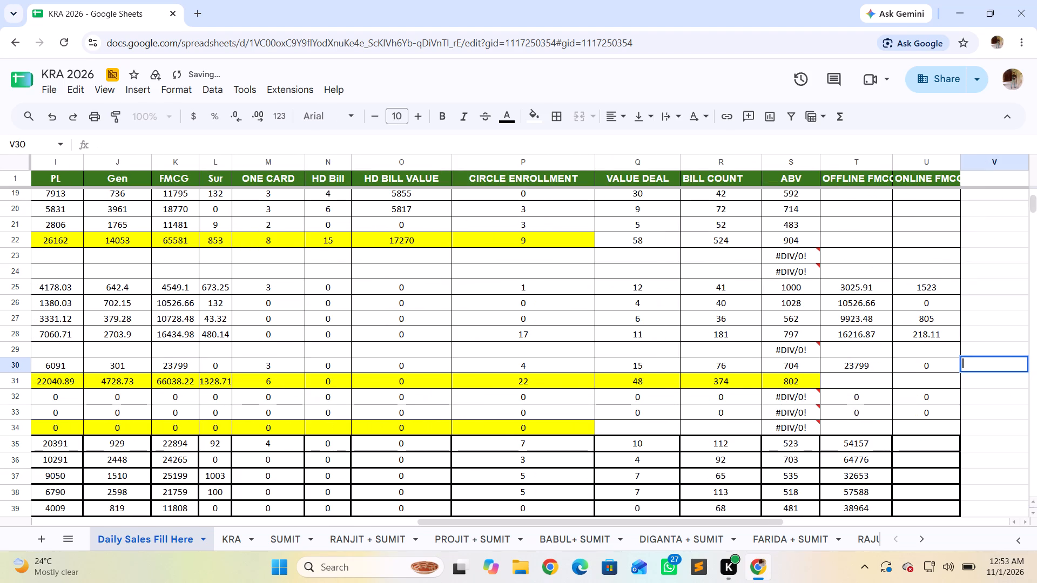
Enter Offline Sales 11926.68 and Pharma 5429.54 for the SILPUKURI store.
{"action": "key", "text": "Left"}
{"action": "key", "text": "Left"}
{"action": "key", "text": "Left"}
{"action": "key", "text": "Left"}
{"action": "key", "text": "Left"}
{"action": "key", "text": "Left"}
{"action": "key", "text": "Left"}
{"action": "key", "text": "Left"}
{"action": "key", "text": "Left"}
{"action": "key", "text": "Left"}
{"action": "key", "text": "Left"}
{"action": "key", "text": "Left"}
{"action": "key", "text": "Left"}
{"action": "key", "text": "Left"}
{"action": "key", "text": "Left"}
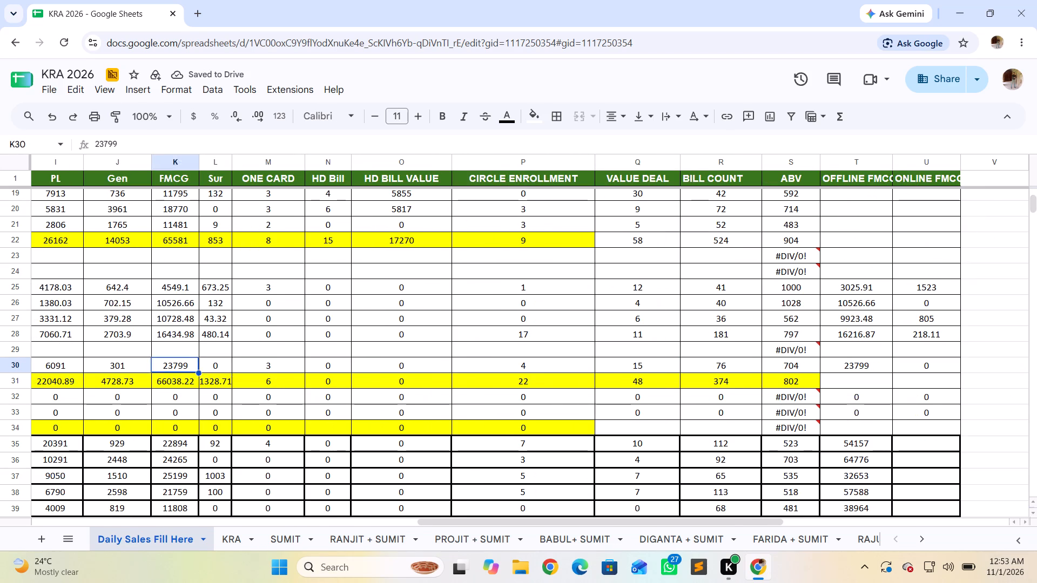
{"action": "key", "text": "Left"}
{"action": "key", "text": "Left"}
{"action": "key", "text": "Left"}
{"action": "key", "text": "Left"}
{"action": "key", "text": "Right"}
{"action": "key", "text": "Right"}
{"action": "key", "text": "Left"}
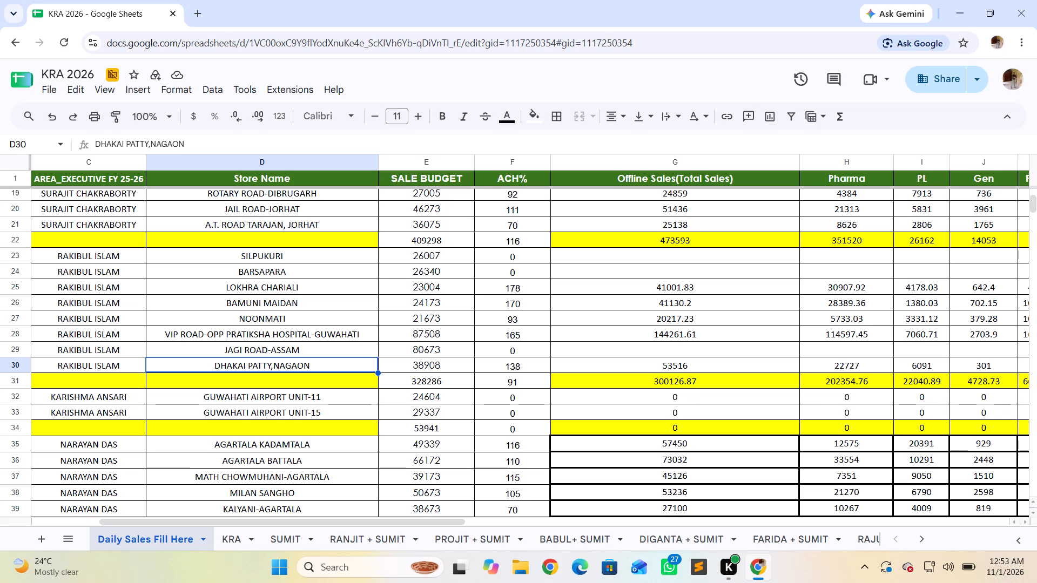
{"action": "key", "text": "Up"}
{"action": "key", "text": "Up"}
{"action": "key", "text": "Up"}
{"action": "key", "text": "Up"}
{"action": "key", "text": "Up"}
{"action": "key", "text": "Up"}
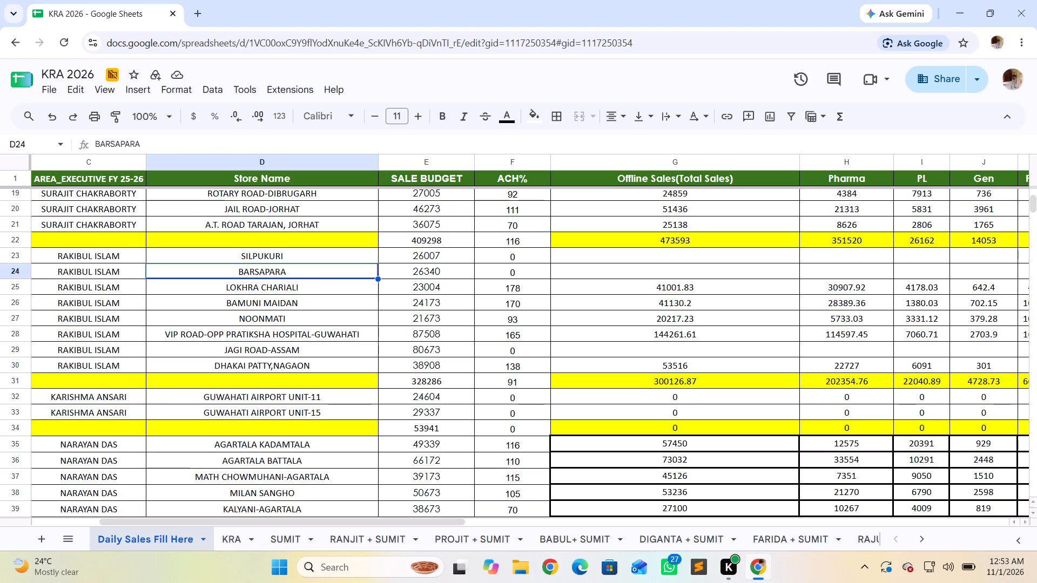
{"action": "key", "text": "Up"}
{"action": "key", "text": "Right"}
{"action": "key", "text": "Right"}
{"action": "key", "text": "Right"}
{"action": "key", "text": "Right"}
{"action": "key", "text": "Left"}
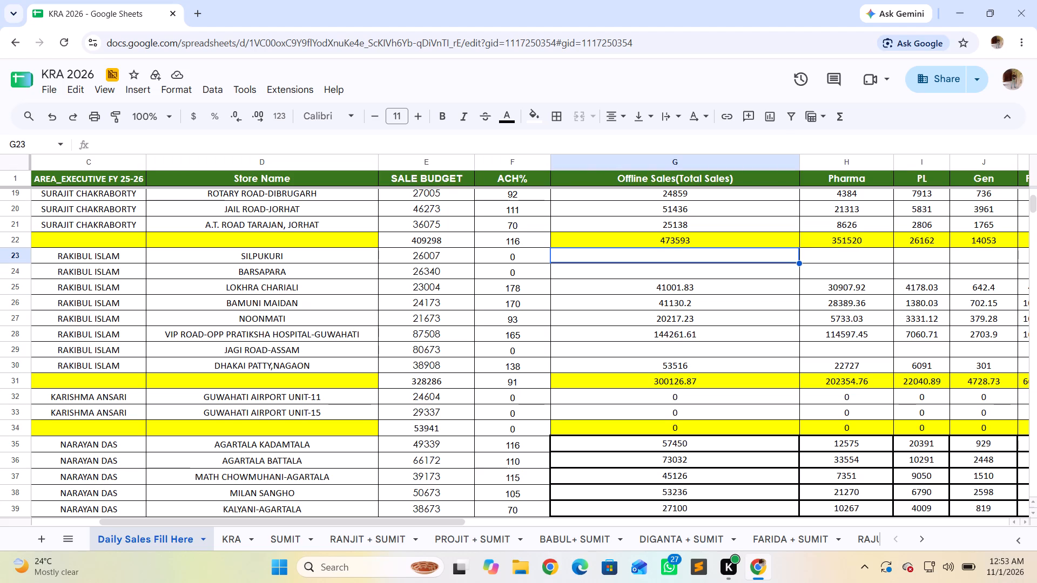
{"action": "type", "text": "11"}
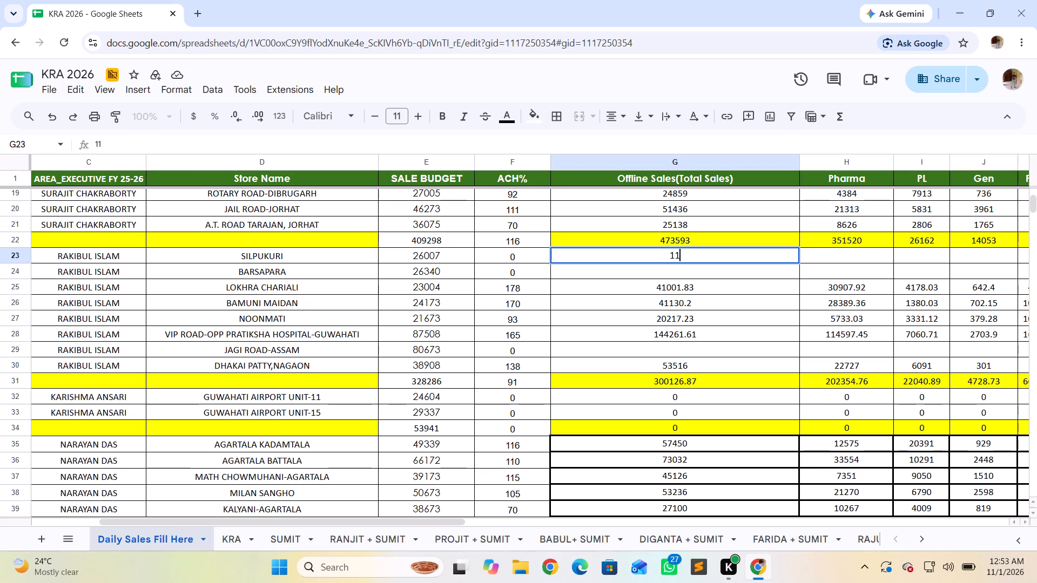
{"action": "key", "text": "BackSpace"}
{"action": "key", "text": "BackSpace"}
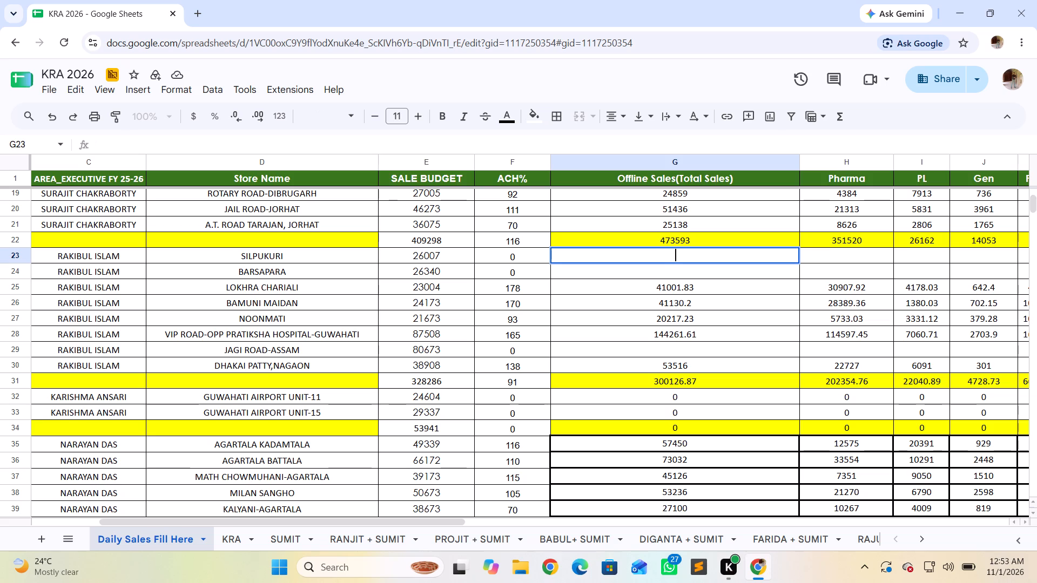
{"action": "type", "text": "8705"}
{"action": "key", "text": "Right"}
{"action": "key", "text": "Left"}
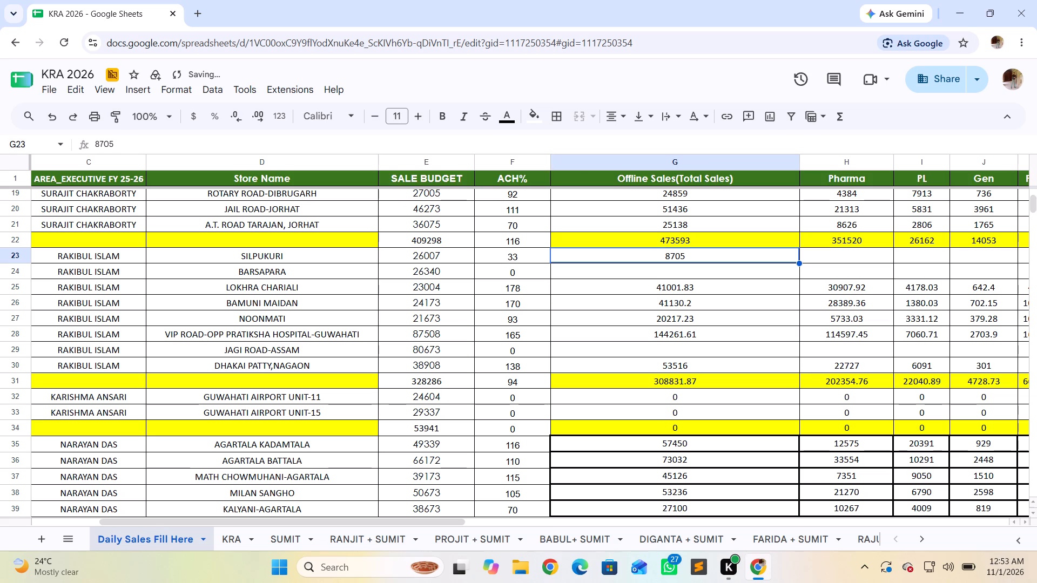
{"action": "type", "text": "11926.68"}
{"action": "key", "text": "Right"}
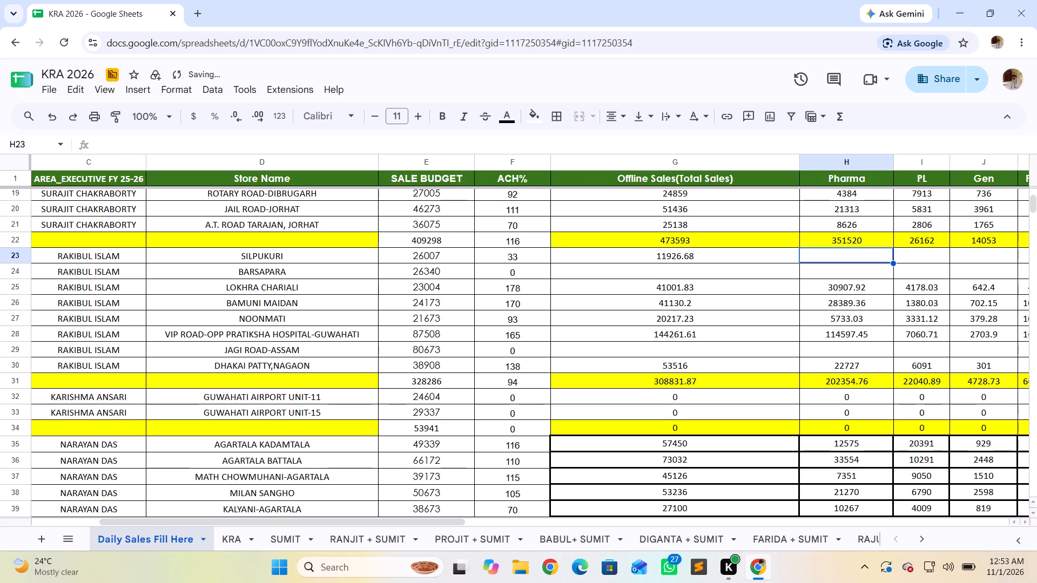
{"action": "type", "text": "5429.54"}
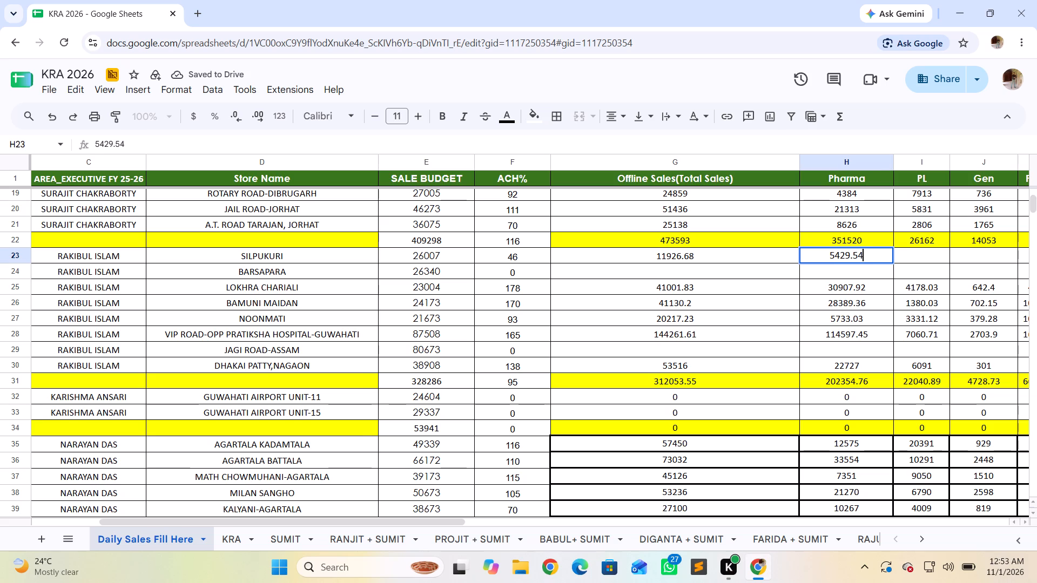
{"action": "key", "text": "Right"}
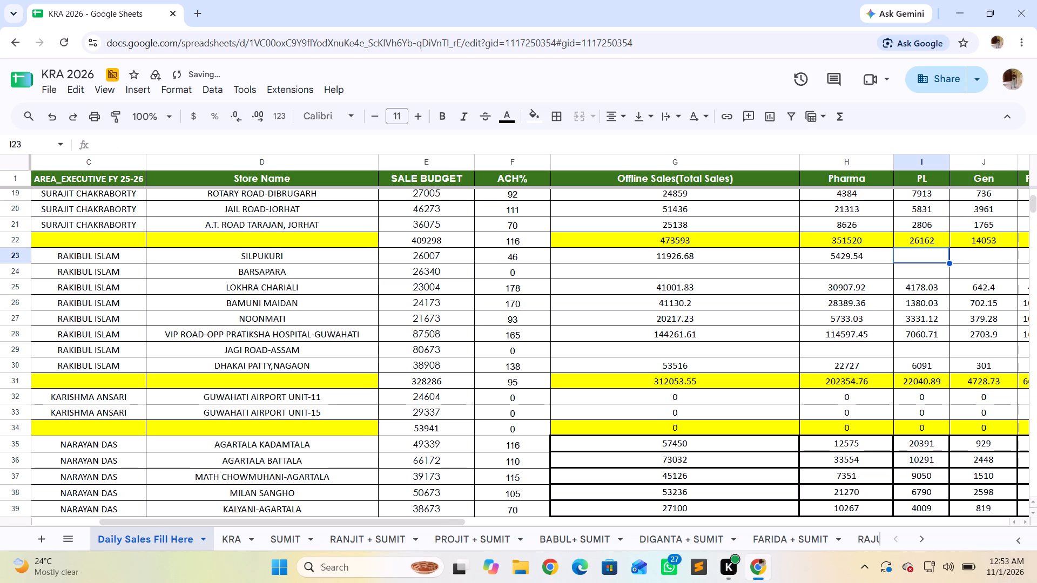
In the SILPUKURI row, enter PL 3308.37, Gen 437.49, FMCG 2622.06 and Sur 129.21.
{"action": "key", "text": "3"}
{"action": "type", "text": "308.37"}
{"action": "key", "text": "Right"}
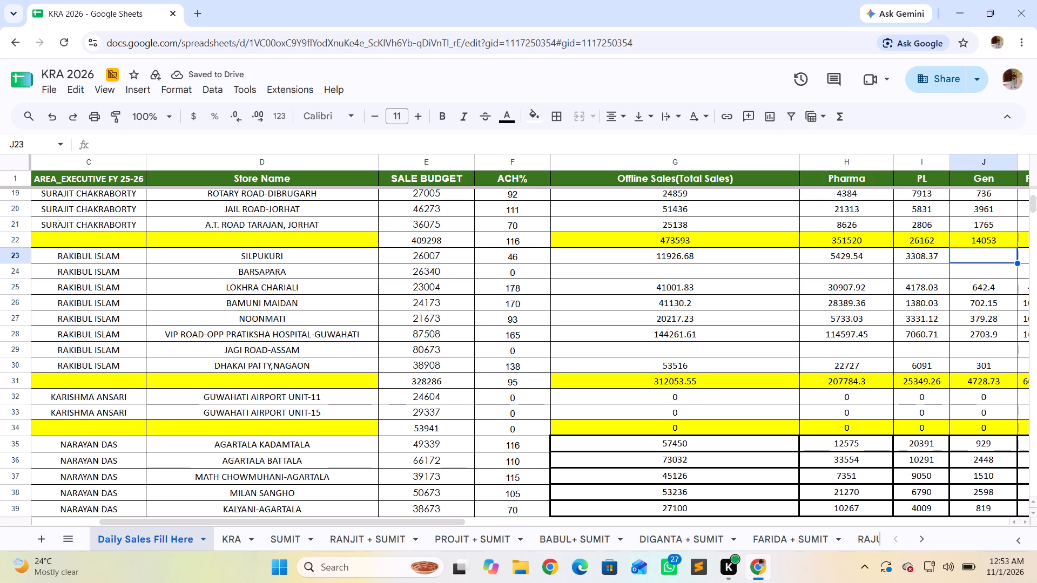
{"action": "type", "text": "437.49"}
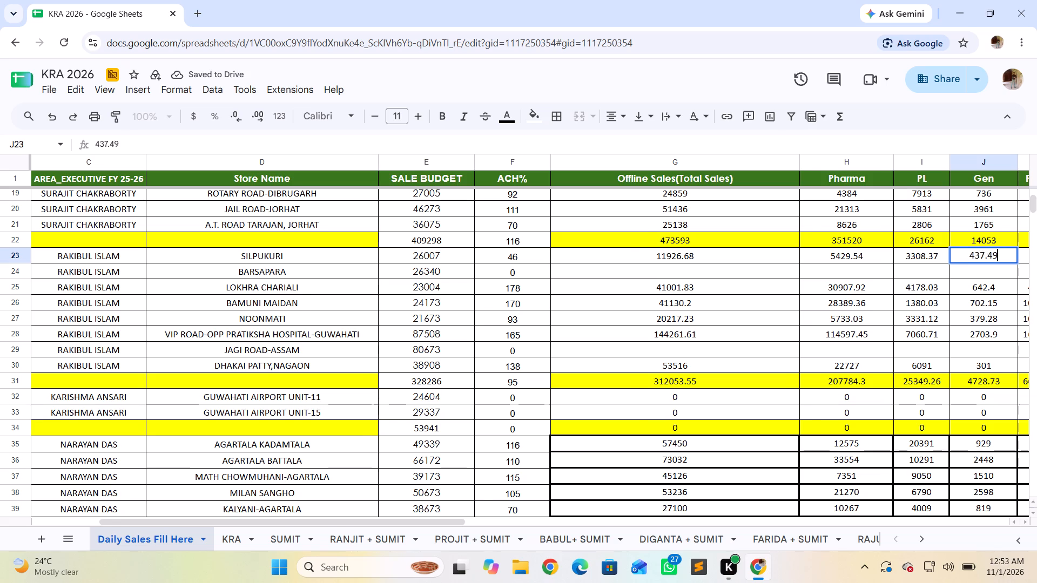
{"action": "key", "text": "Right"}
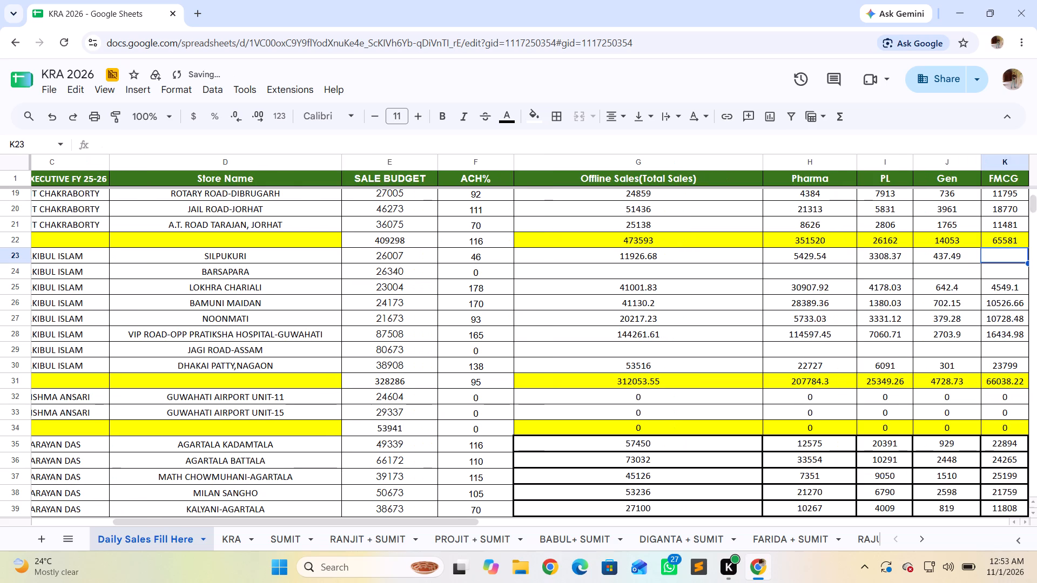
{"action": "type", "text": "2622.06"}
{"action": "key", "text": "Right"}
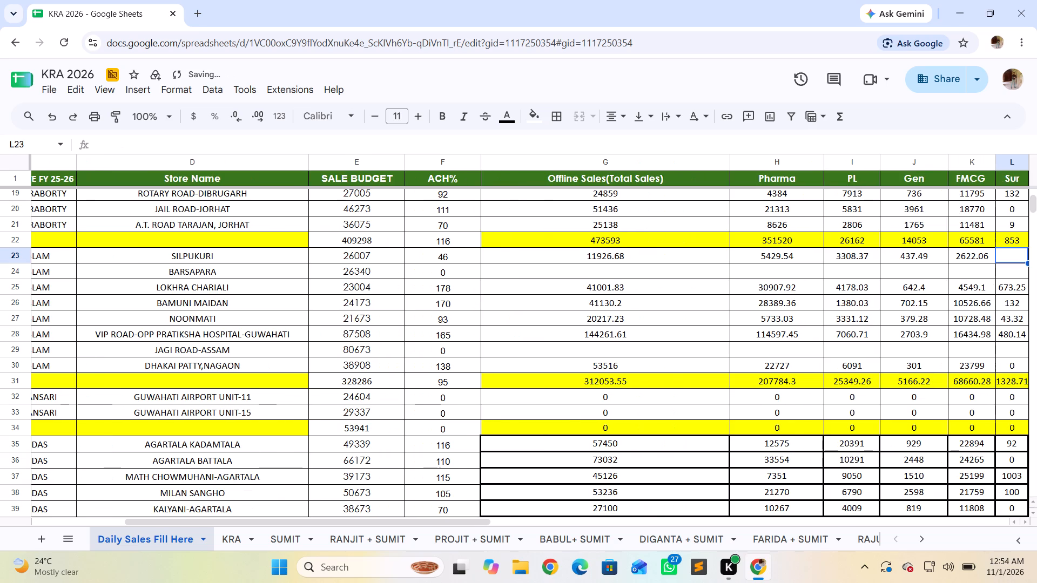
{"action": "type", "text": "129.21"}
{"action": "key", "text": "Right"}
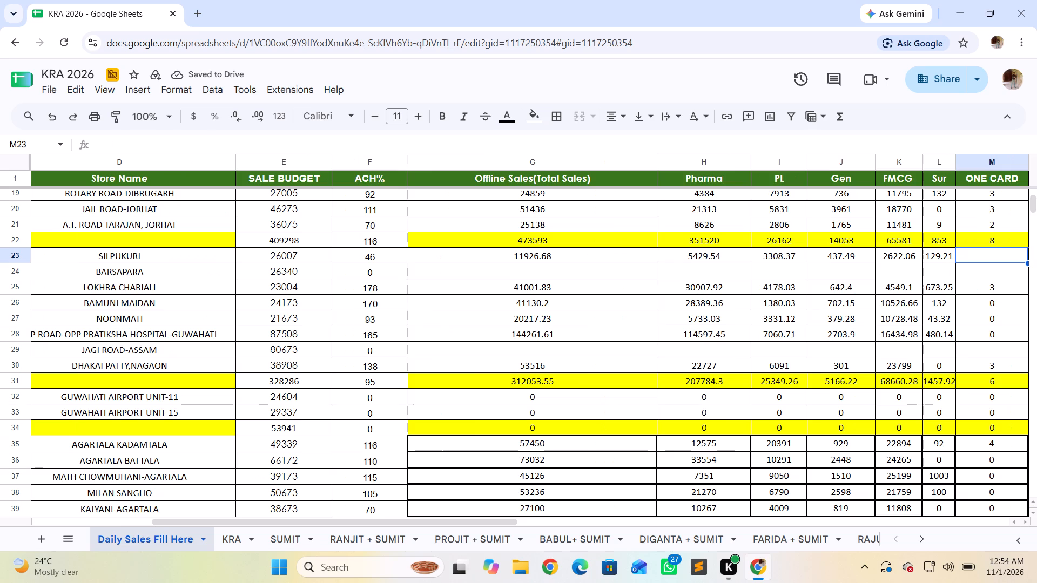
For SILPUKURI, enter ONE CARD 0, HD Bill 0, HD BILL VALUE 0, CIRCLE ENROLLMENT 0, VALUE DEAL 4 and BILL COUNT 47.
{"action": "key", "text": "0"}
{"action": "key", "text": "Right"}
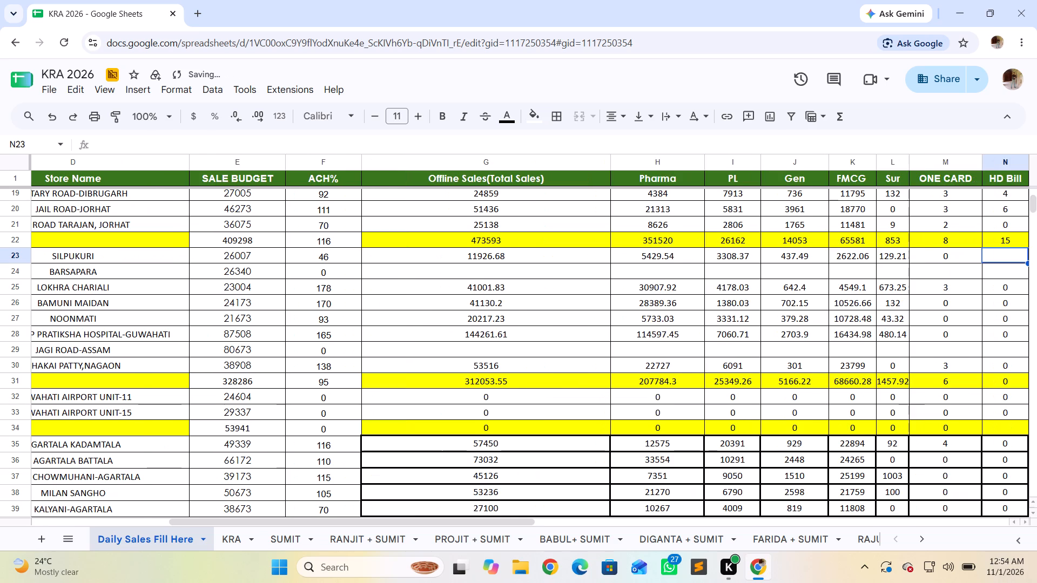
{"action": "key", "text": "0"}
{"action": "key", "text": "Right"}
{"action": "key", "text": "0"}
{"action": "key", "text": "Right"}
{"action": "key", "text": "0"}
{"action": "key", "text": "Right"}
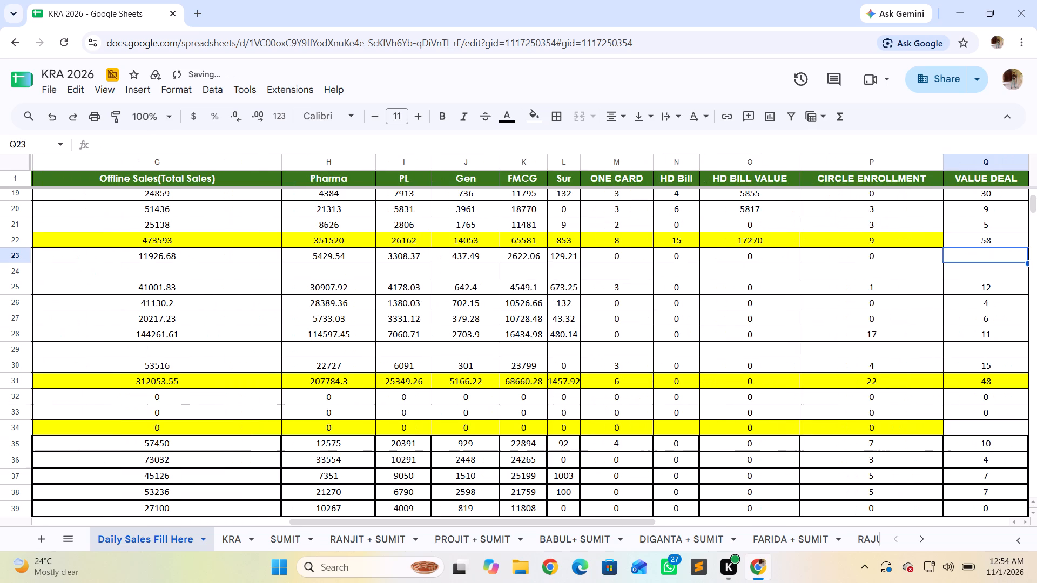
{"action": "key", "text": "4"}
{"action": "key", "text": "Right"}
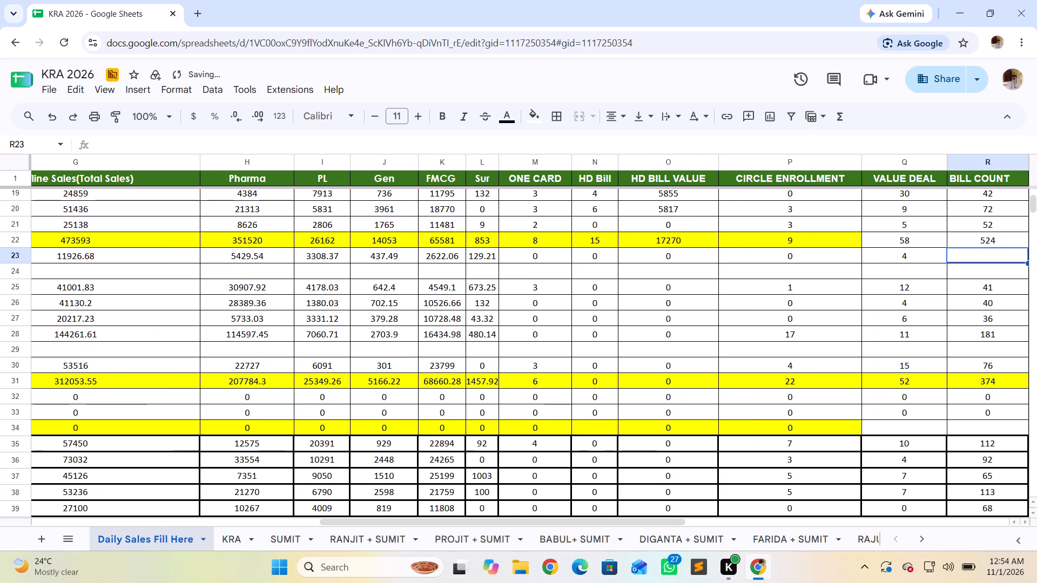
{"action": "type", "text": "47"}
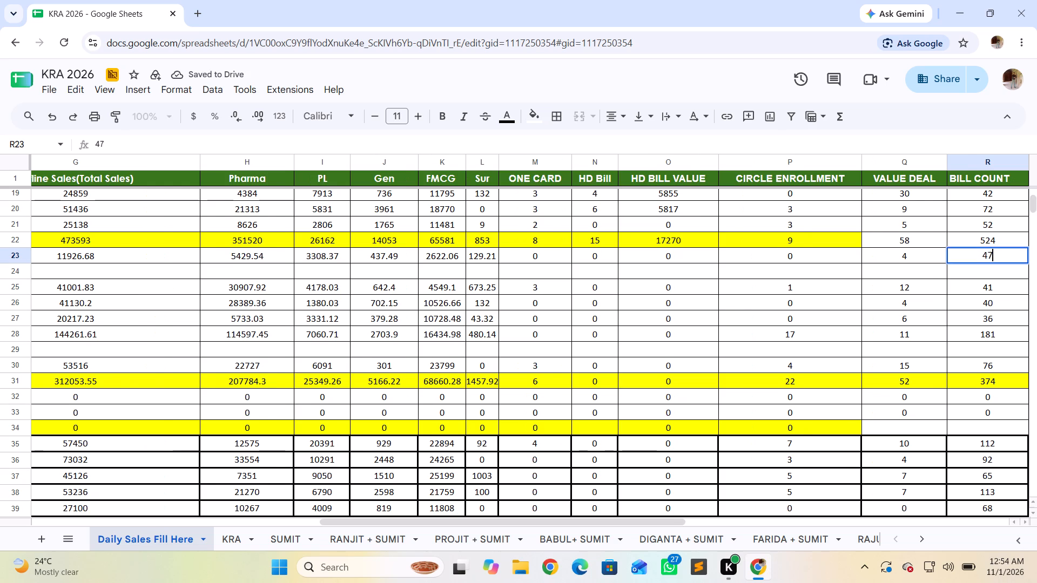
{"action": "key", "text": "Right"}
Enter OFFLINE FMCG 2592.07 and ONLINE FMCG 30 for the SILPUKURI store.
{"action": "key", "text": "Right"}
{"action": "key", "text": "ctrl+v"}
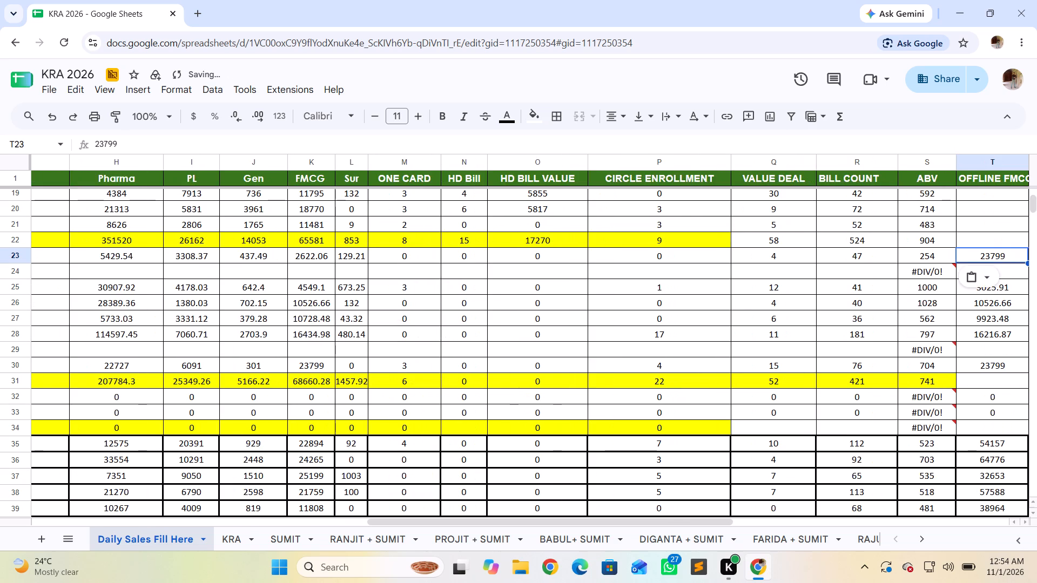
{"action": "key", "text": "BackSpace"}
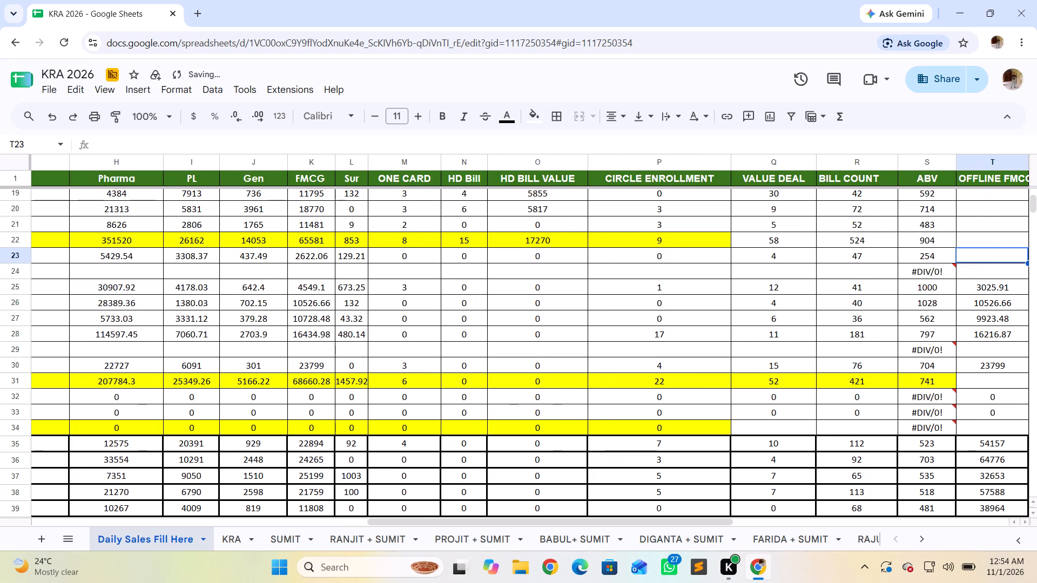
{"action": "type", "text": "2592.078"}
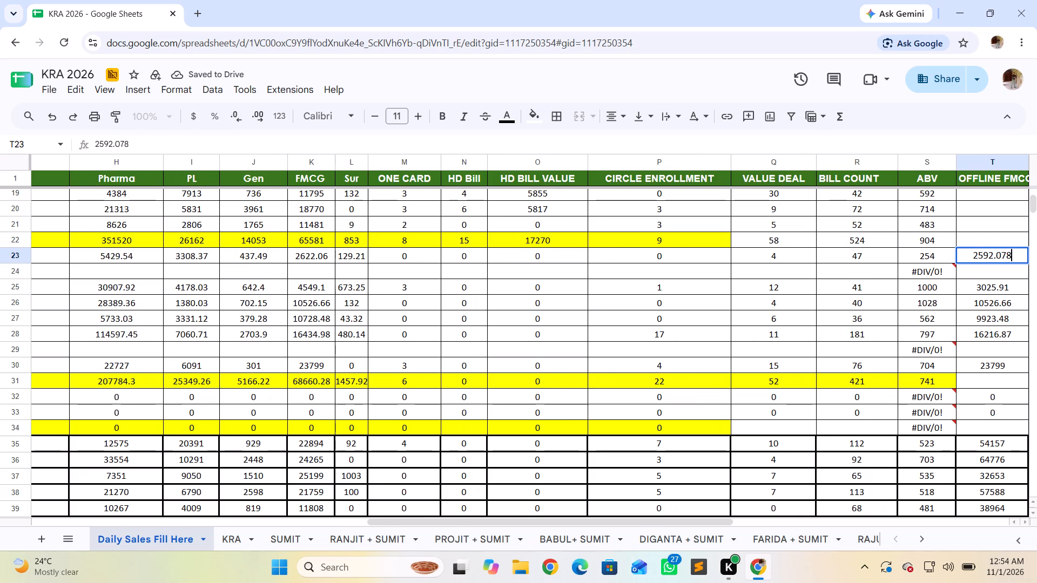
{"action": "key", "text": "BackSpace"}
{"action": "key", "text": "Right"}
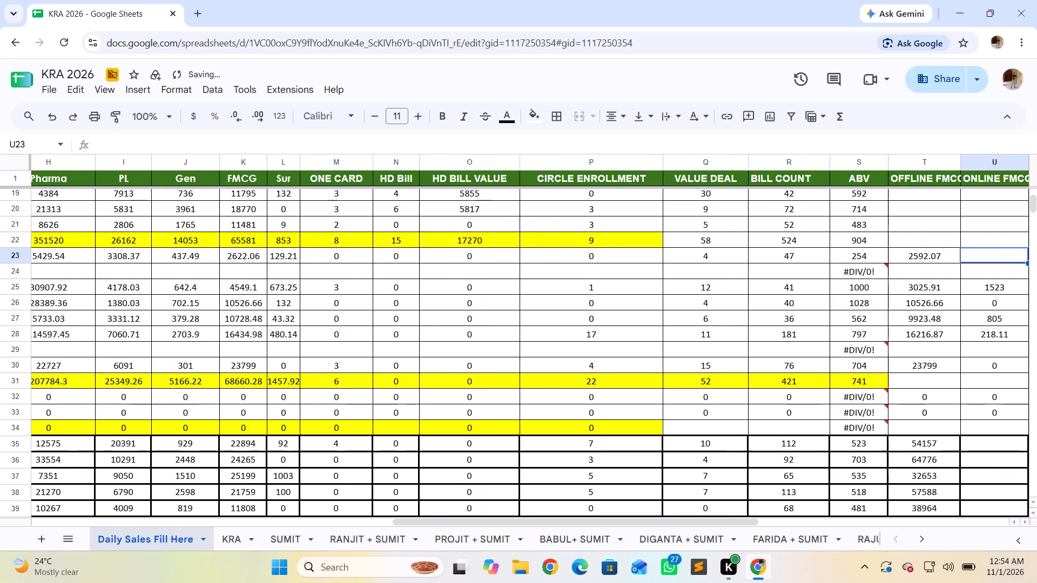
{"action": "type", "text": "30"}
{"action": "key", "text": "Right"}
In the BARSAPARA row, enter Offline Sales 37298.03, Pharma 24941.03 and PL 4192.51.
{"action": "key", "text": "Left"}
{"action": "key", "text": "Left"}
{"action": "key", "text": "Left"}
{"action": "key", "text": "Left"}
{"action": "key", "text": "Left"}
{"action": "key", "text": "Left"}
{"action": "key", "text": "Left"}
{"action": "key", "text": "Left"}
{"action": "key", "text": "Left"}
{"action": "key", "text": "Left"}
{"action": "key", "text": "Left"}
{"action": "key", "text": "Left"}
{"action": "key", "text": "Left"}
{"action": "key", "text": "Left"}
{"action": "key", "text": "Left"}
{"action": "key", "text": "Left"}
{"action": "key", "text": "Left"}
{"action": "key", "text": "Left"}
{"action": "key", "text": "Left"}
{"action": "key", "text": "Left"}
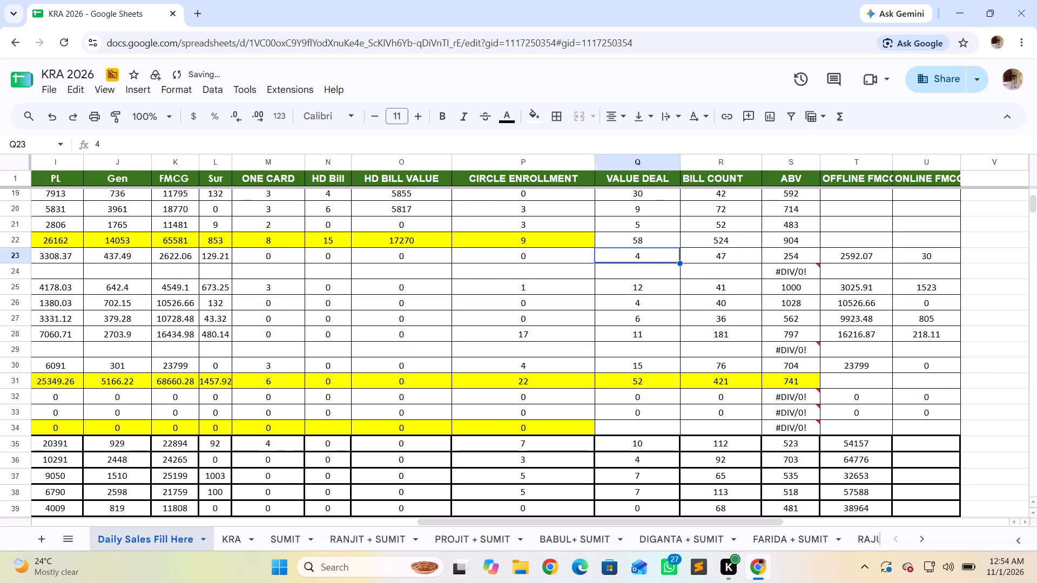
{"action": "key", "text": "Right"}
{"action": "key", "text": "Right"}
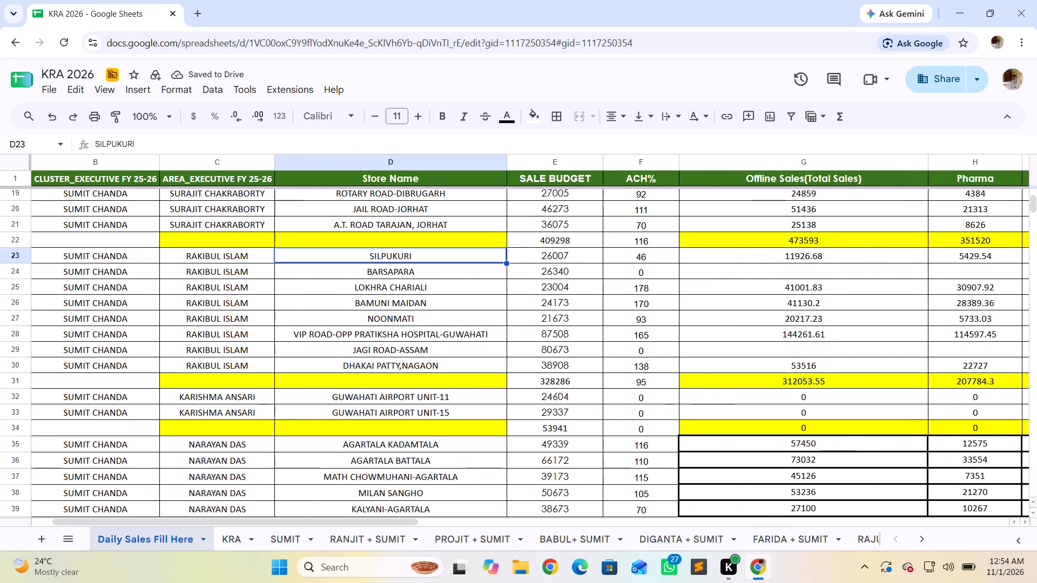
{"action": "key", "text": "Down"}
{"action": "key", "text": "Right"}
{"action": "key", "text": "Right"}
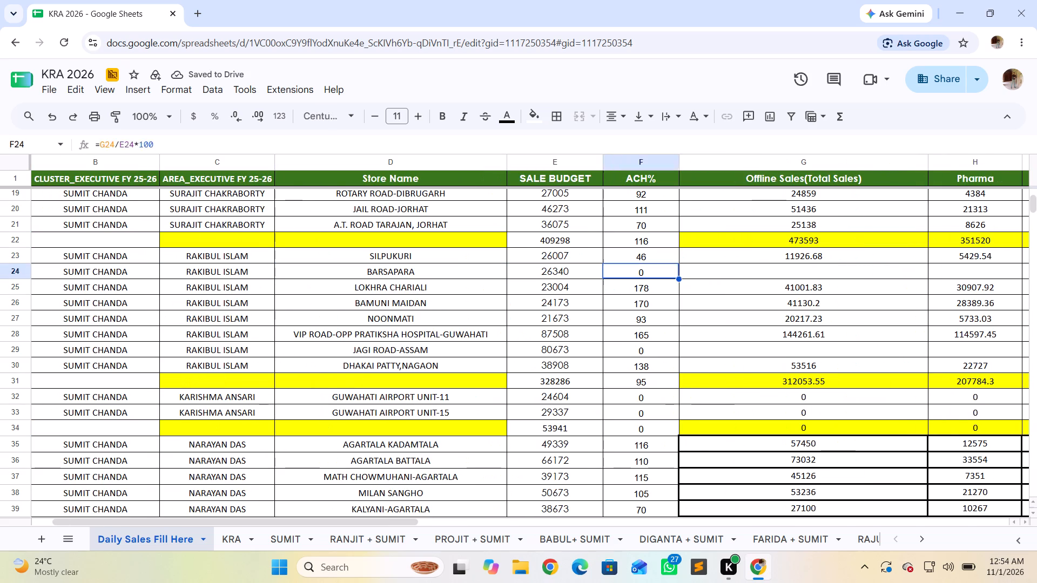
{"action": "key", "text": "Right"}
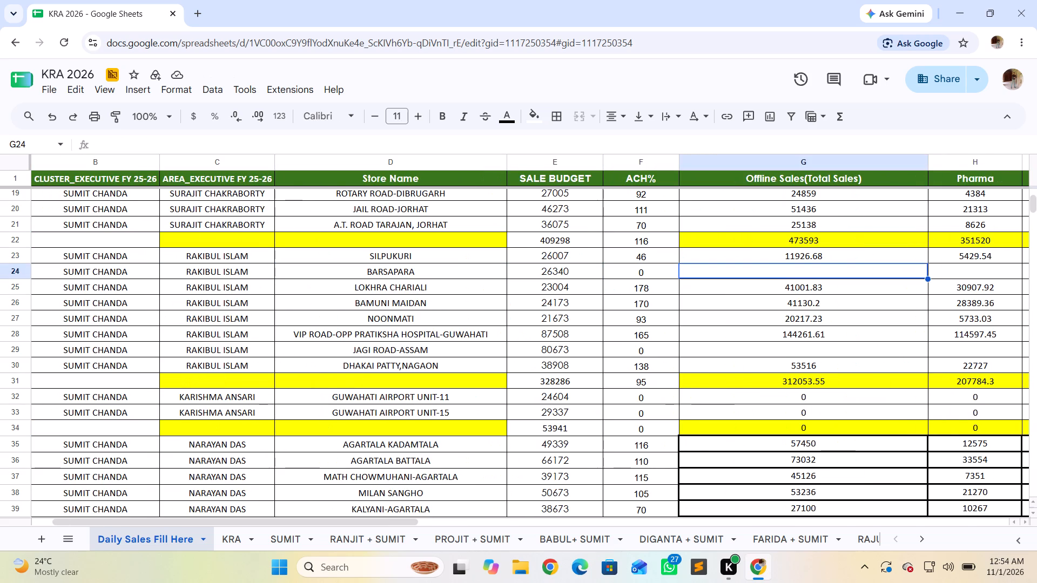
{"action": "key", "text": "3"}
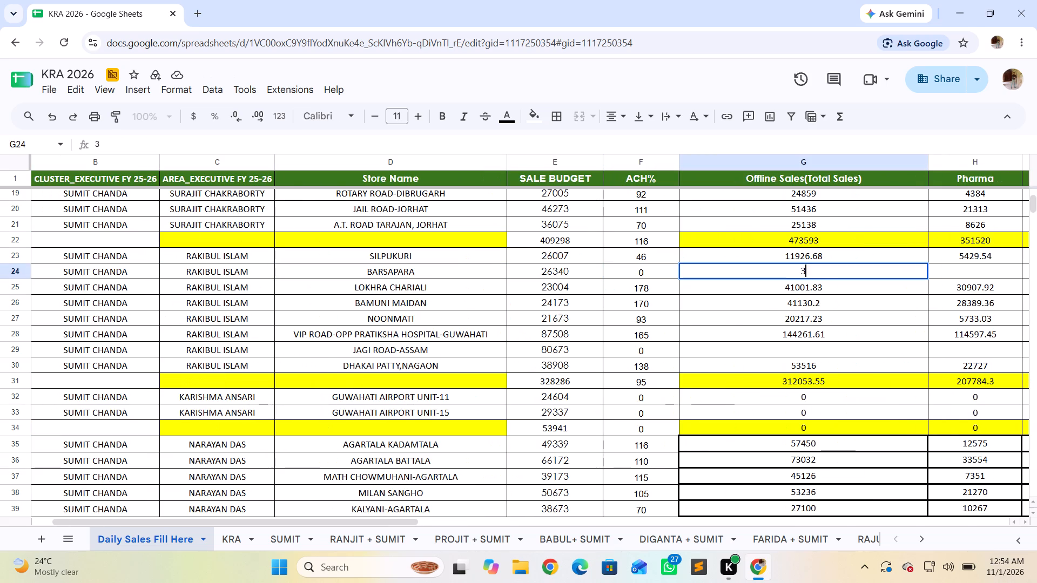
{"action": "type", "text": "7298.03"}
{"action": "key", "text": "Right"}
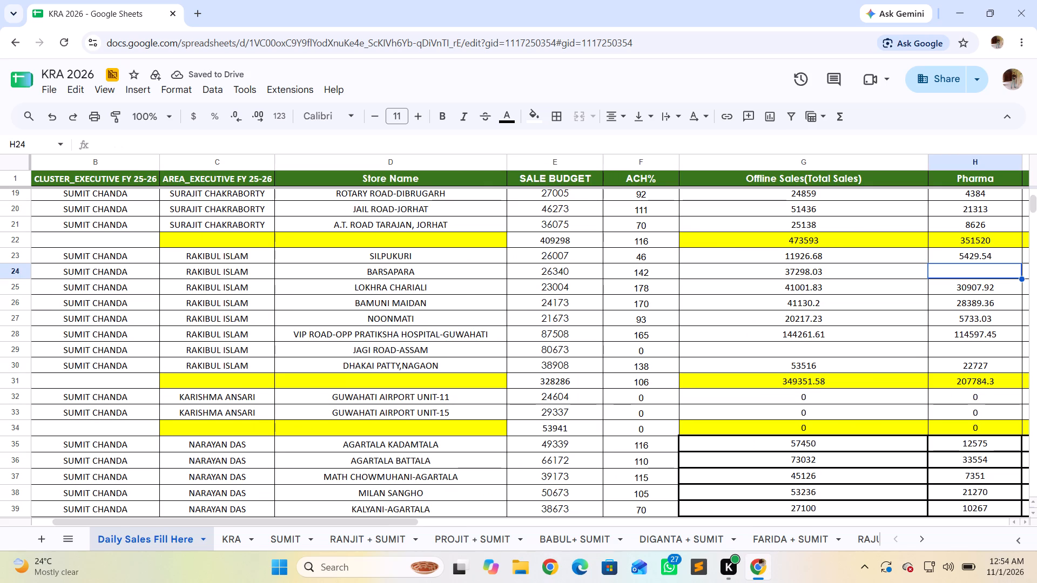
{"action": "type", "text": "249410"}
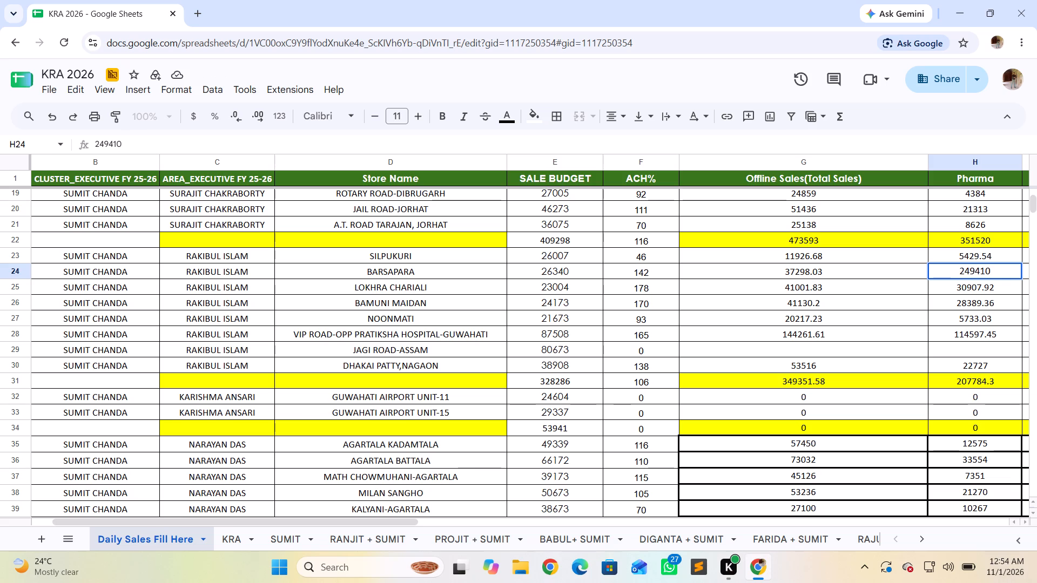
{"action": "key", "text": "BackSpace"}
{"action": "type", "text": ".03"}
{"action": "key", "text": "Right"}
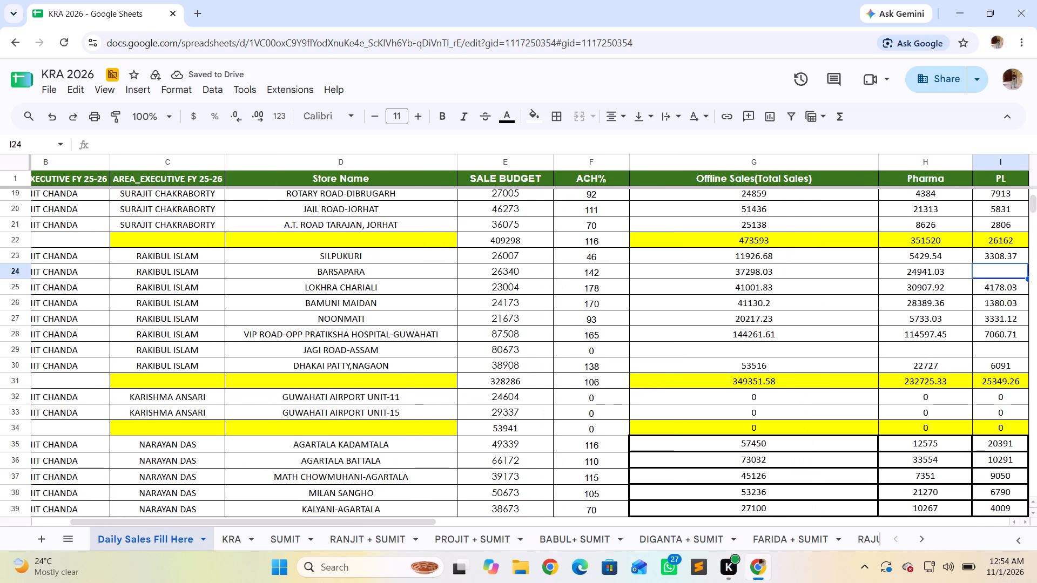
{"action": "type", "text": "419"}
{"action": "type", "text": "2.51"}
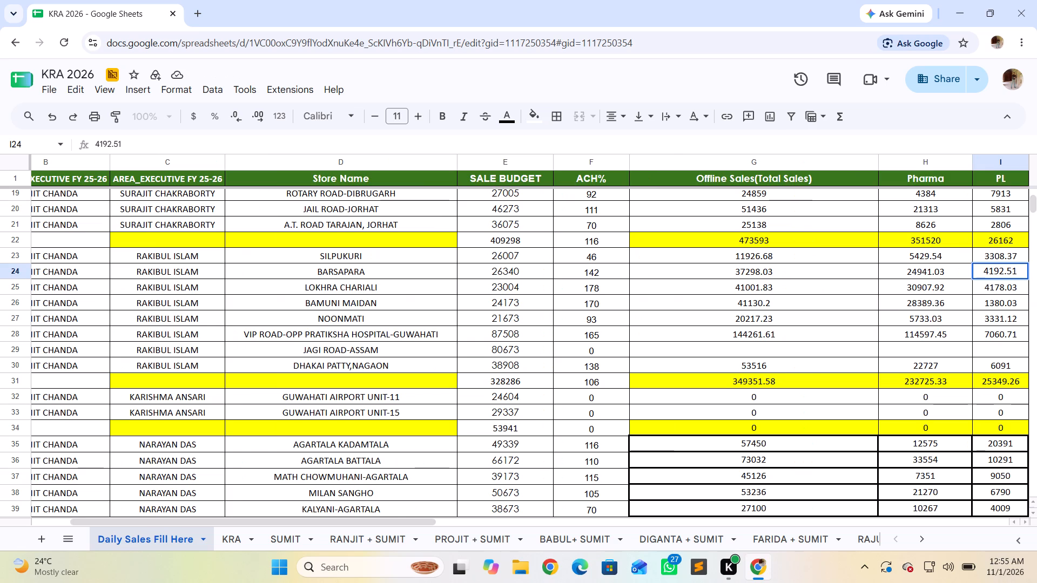
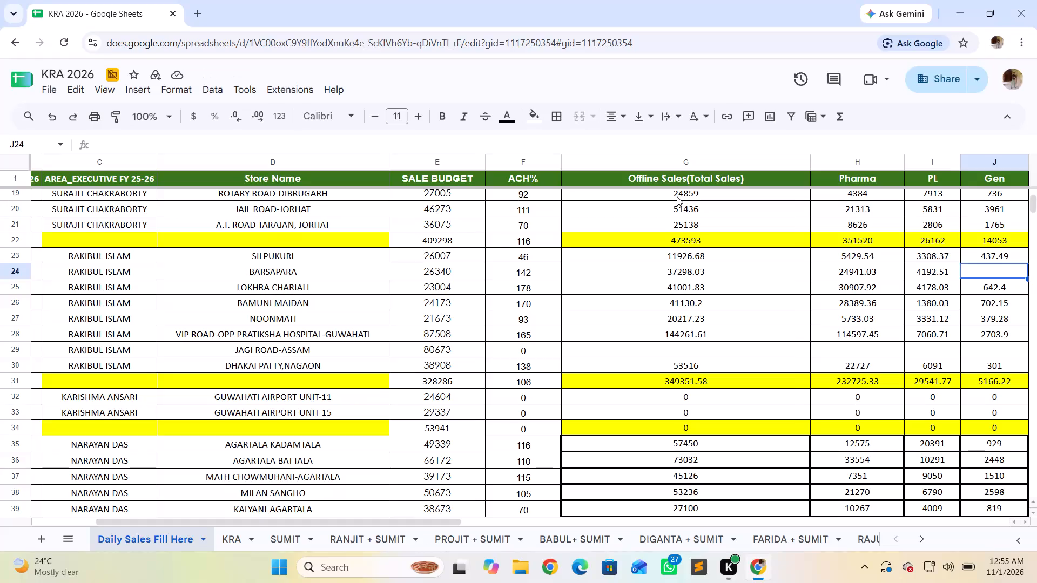
In the BARSAPARA row, enter Gen 695.49, FMCG 6438.54 and Sur 0, copying the FMCG figure.
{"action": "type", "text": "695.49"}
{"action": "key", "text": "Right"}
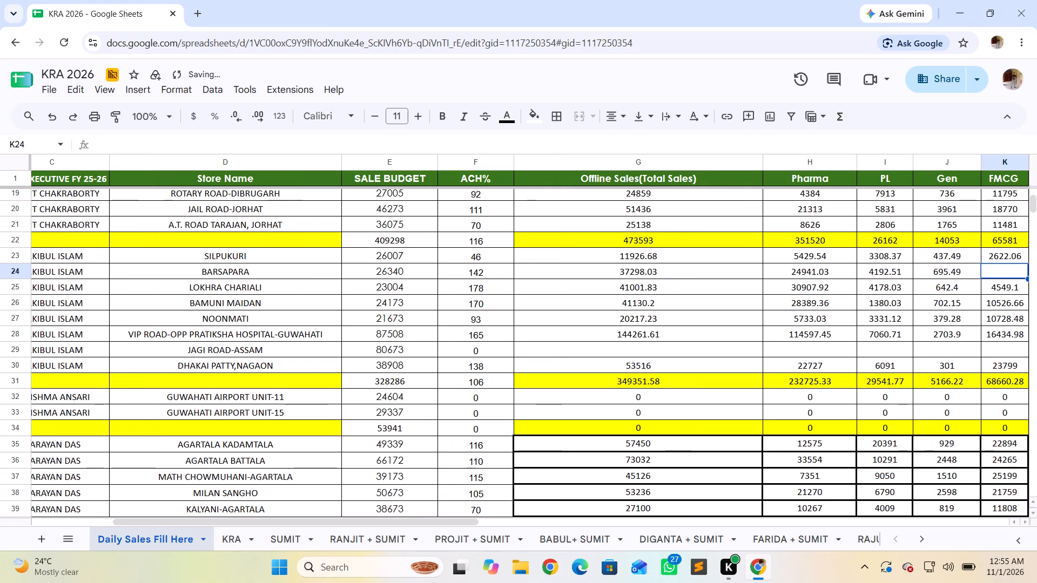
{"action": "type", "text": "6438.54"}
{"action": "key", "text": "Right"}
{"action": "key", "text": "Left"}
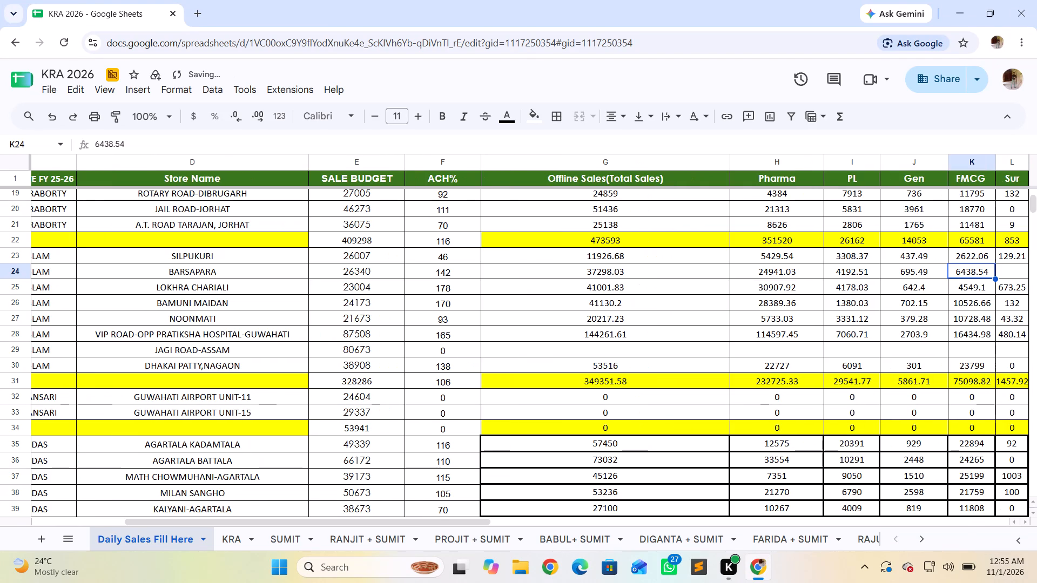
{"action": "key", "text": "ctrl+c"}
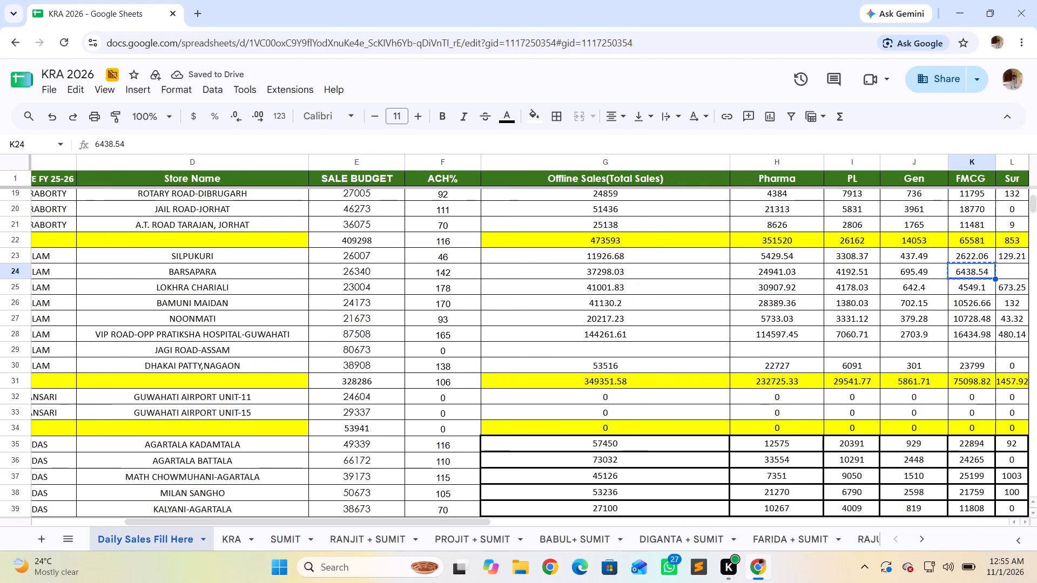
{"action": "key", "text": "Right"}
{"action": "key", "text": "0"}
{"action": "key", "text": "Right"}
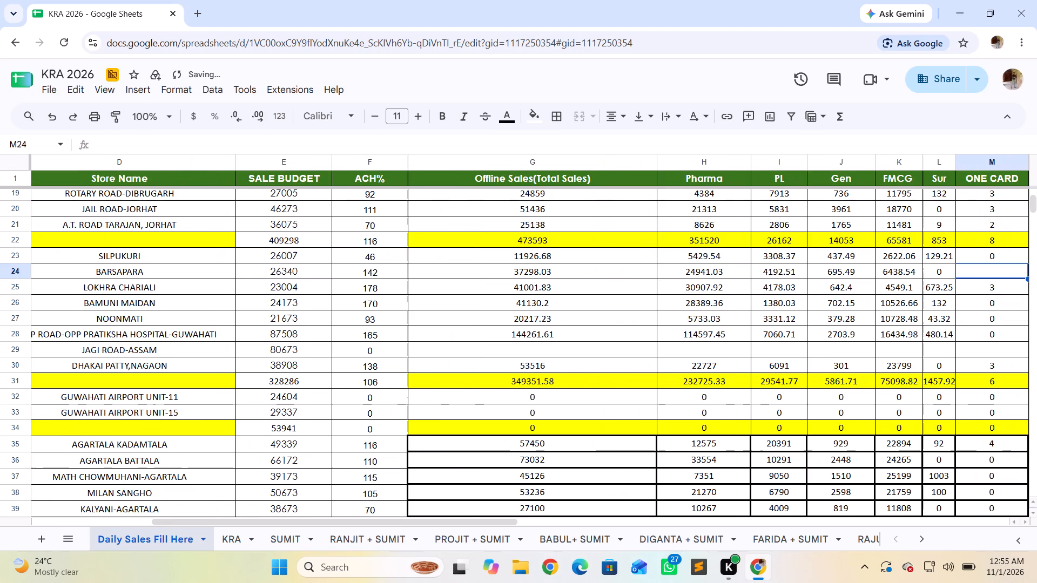
For BARSAPARA, enter ONE CARD 0, HD Bill 0, HD BILL VALUE 0, CIRCLE ENROLLMENT 6, VALUE DEAL 6 and BILL COUNT 44.
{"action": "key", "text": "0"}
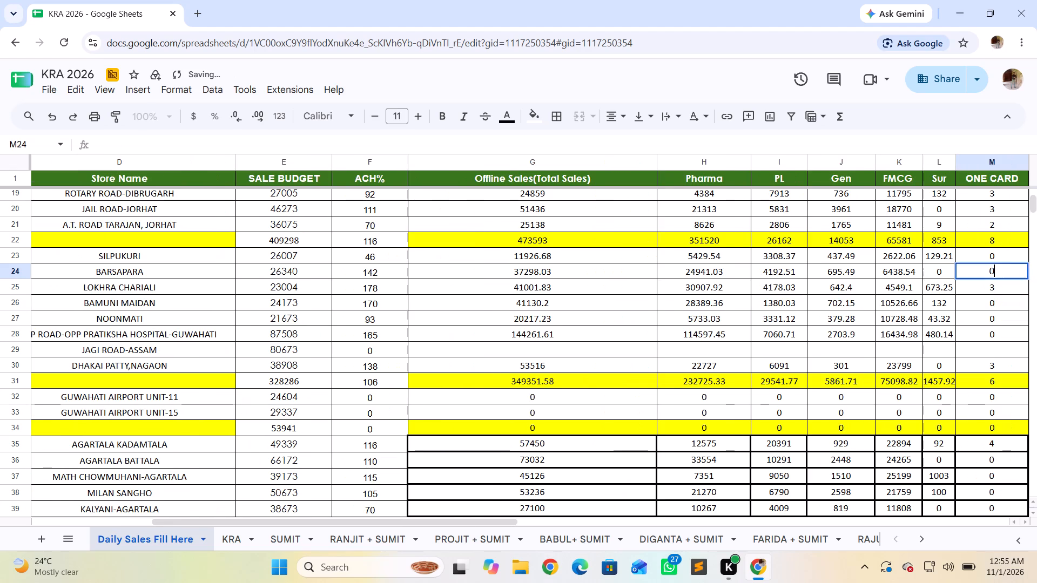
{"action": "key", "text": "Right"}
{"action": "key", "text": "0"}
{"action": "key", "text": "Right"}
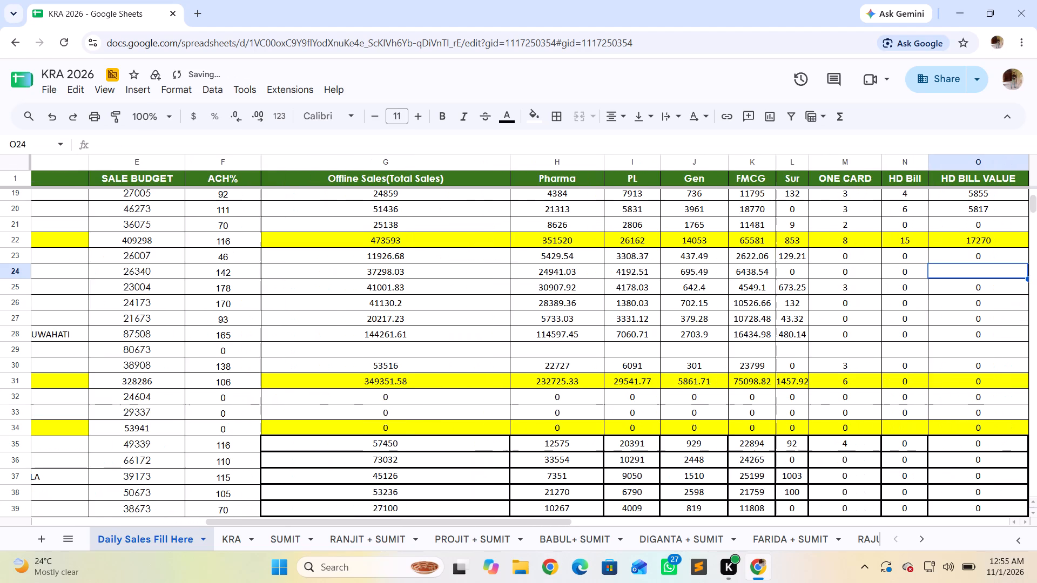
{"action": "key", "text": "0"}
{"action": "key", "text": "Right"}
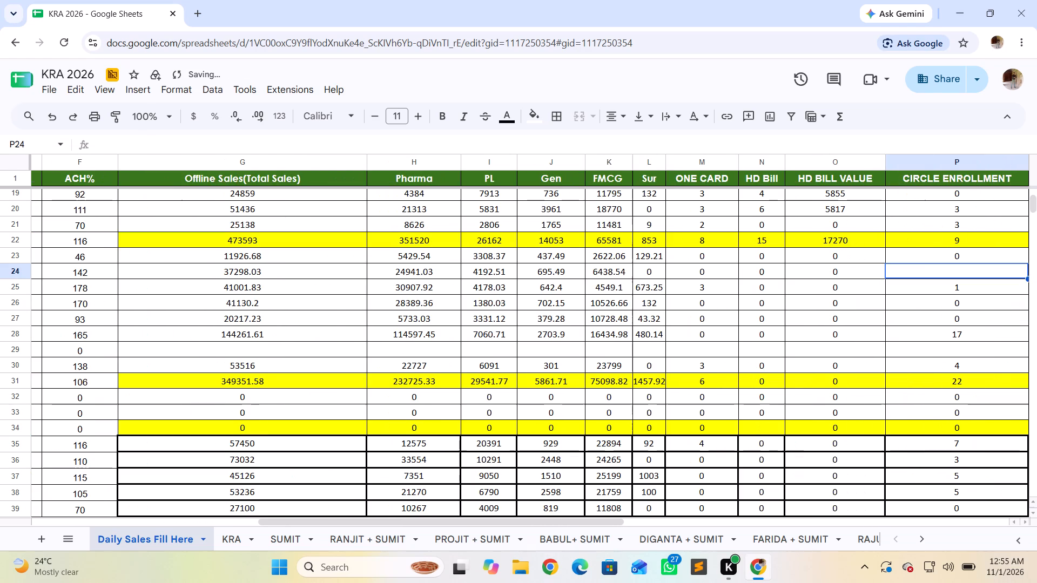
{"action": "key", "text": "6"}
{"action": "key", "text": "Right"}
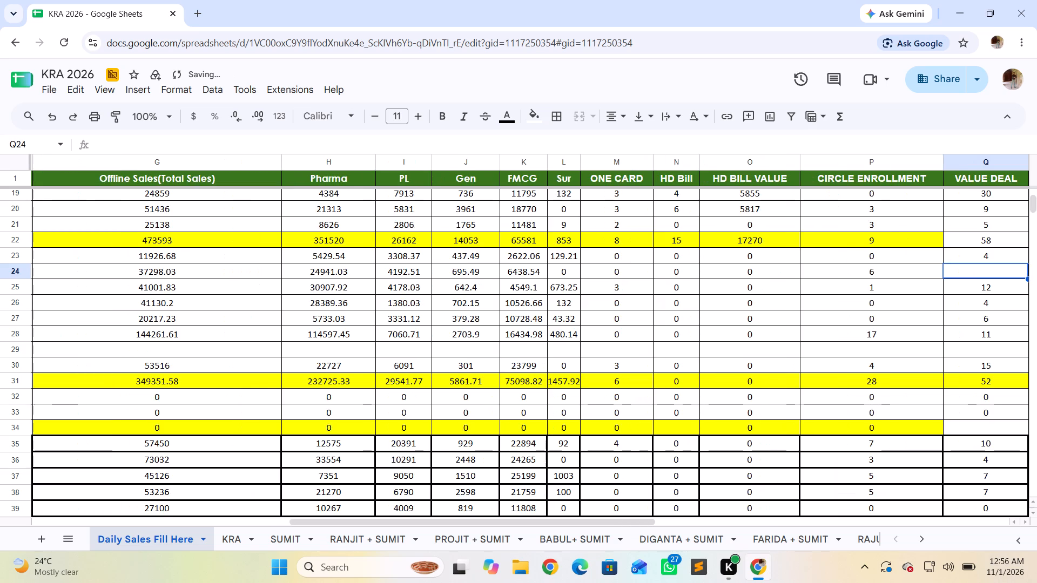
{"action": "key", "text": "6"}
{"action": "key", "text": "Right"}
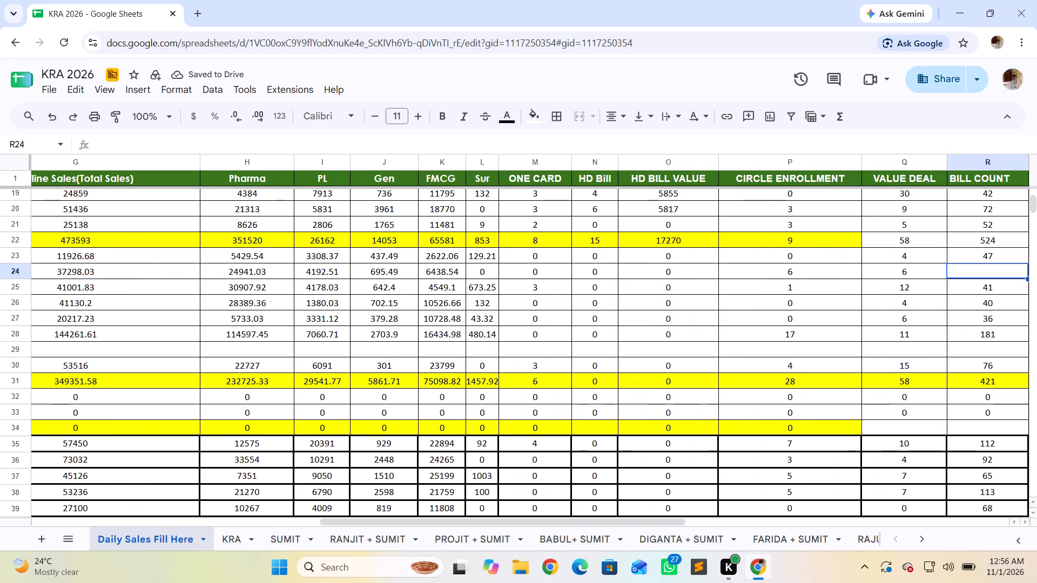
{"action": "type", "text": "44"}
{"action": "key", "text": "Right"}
Paste the copied 6438.54 as OFFLINE FMCG for BARSAPARA and enter ONLINE FMCG 0.
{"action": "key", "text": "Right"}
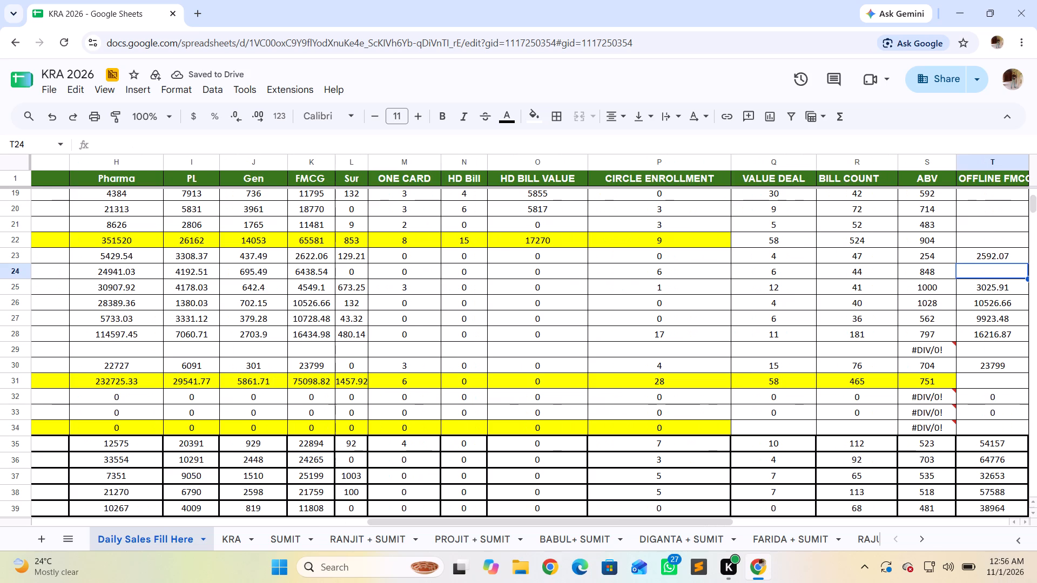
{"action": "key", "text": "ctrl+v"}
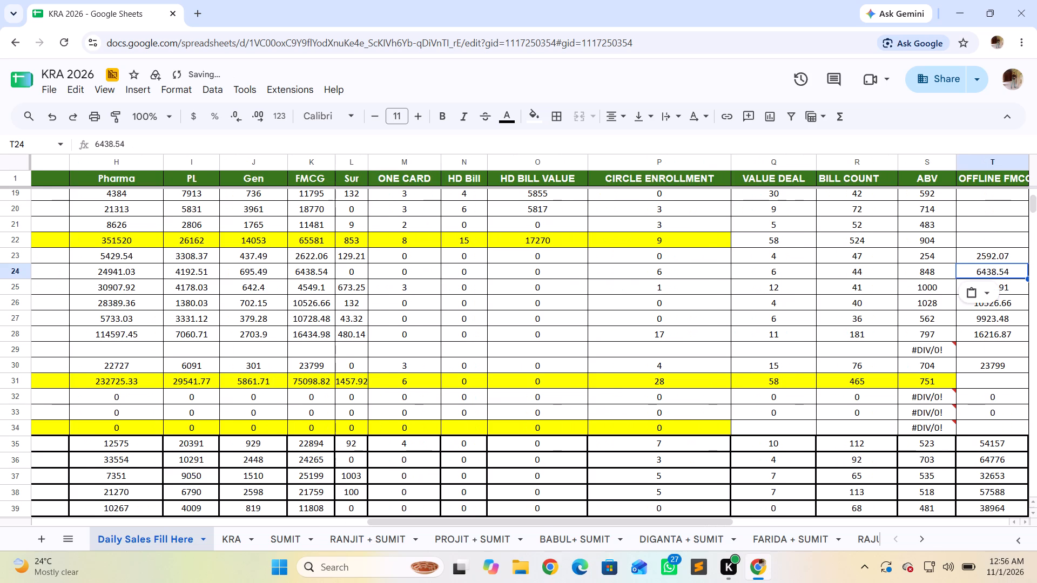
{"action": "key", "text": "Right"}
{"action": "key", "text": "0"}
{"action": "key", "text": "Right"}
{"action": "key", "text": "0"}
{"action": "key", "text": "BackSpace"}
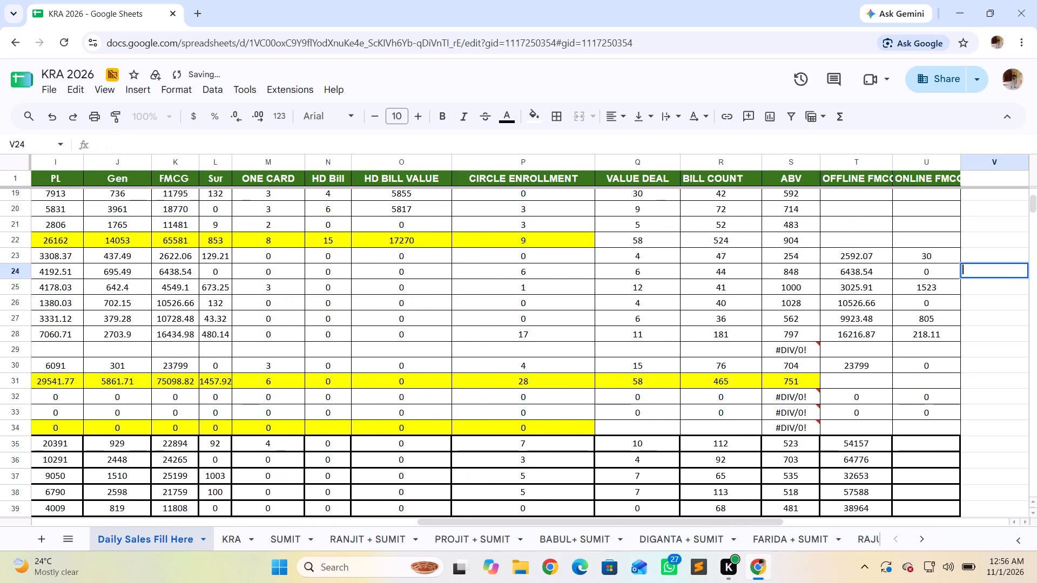
In the JAGI ROAD-ASSAM row, enter Offline Sales 164379.
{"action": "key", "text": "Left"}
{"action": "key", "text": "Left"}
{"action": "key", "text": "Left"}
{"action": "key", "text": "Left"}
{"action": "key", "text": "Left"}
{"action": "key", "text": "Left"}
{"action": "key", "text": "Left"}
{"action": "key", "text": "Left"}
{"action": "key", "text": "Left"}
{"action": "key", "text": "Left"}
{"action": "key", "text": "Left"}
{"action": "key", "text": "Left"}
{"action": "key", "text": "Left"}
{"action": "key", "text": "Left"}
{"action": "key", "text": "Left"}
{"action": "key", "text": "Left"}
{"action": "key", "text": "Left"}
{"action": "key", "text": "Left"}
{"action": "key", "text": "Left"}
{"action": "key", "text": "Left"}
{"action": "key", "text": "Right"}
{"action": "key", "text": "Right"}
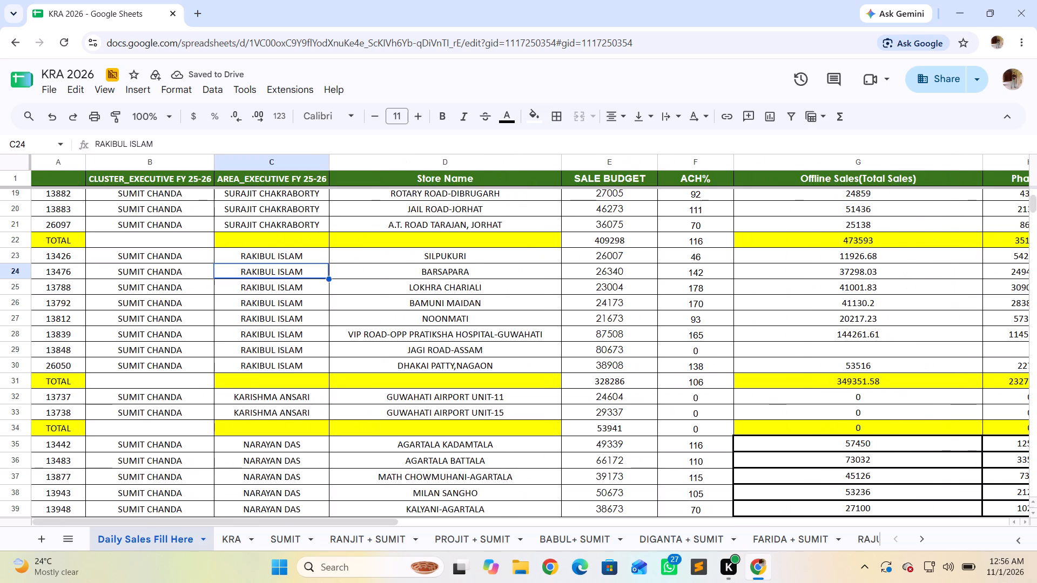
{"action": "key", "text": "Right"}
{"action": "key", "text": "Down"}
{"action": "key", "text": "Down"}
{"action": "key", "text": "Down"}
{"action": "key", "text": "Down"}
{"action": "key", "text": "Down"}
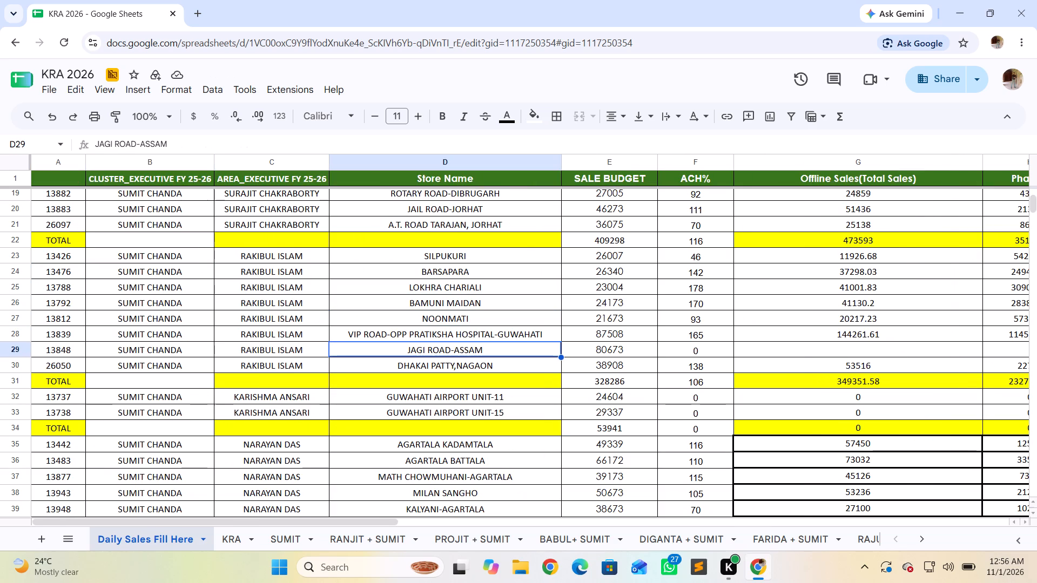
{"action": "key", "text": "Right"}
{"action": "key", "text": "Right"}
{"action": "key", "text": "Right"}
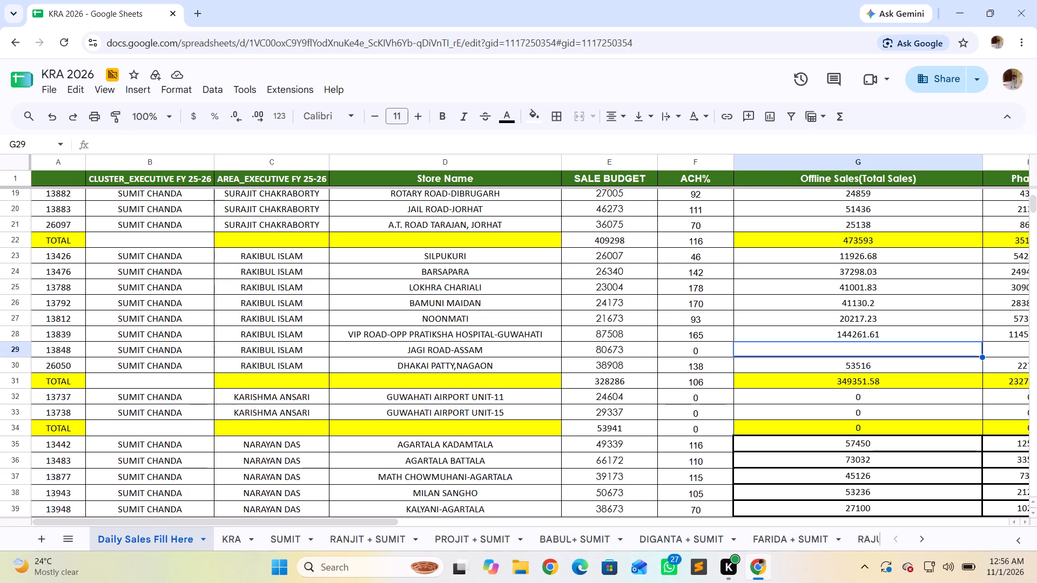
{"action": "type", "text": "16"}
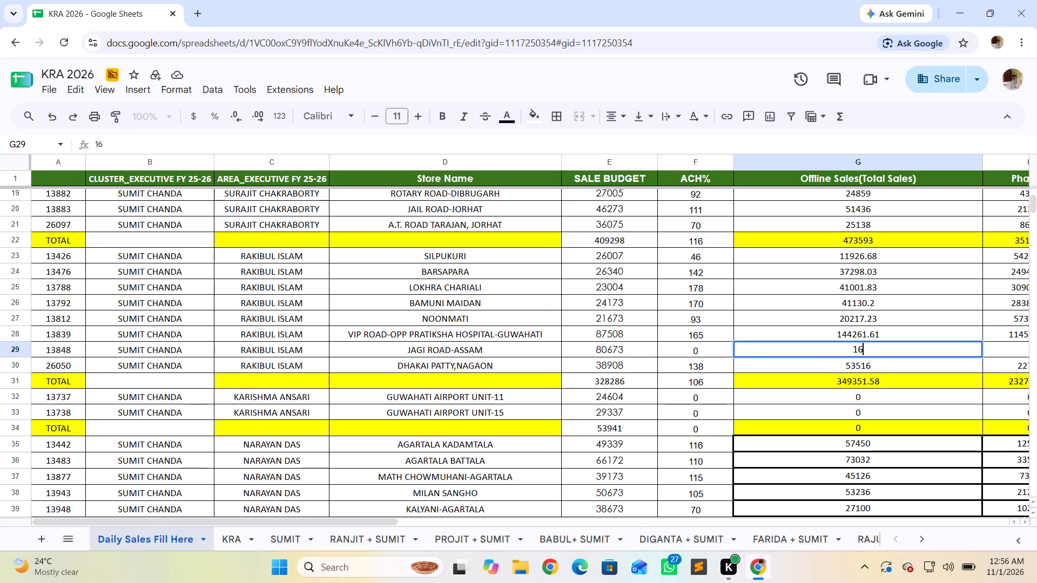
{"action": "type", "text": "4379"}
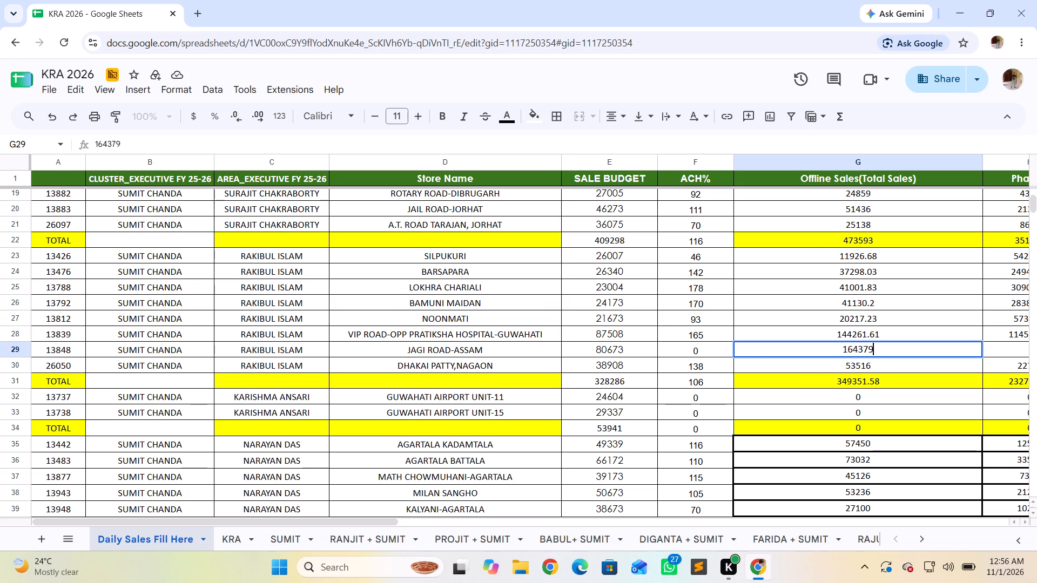
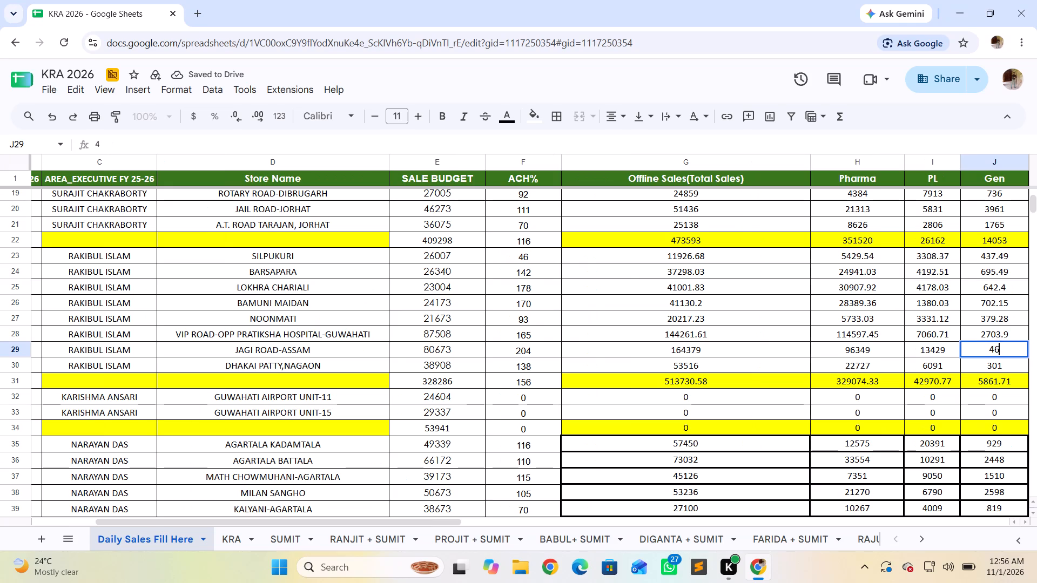
In the JAGI ROAD-ASSAM row, complete Gen as 4684 and enter FMCG 46446 and Sur 235, copying the FMCG figure.
{"action": "type", "text": "84"}
{"action": "key", "text": "Right"}
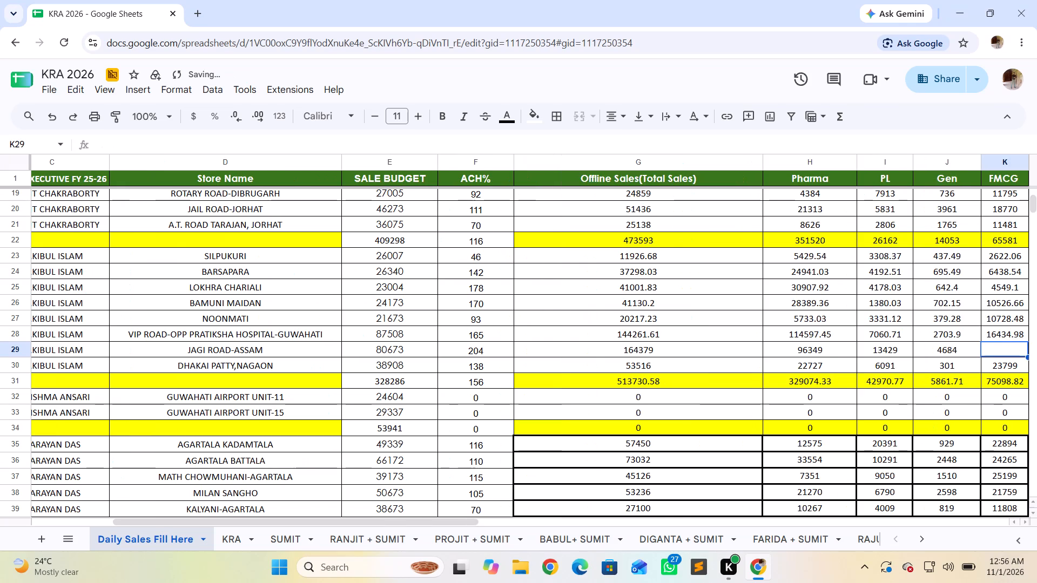
{"action": "type", "text": "46446"}
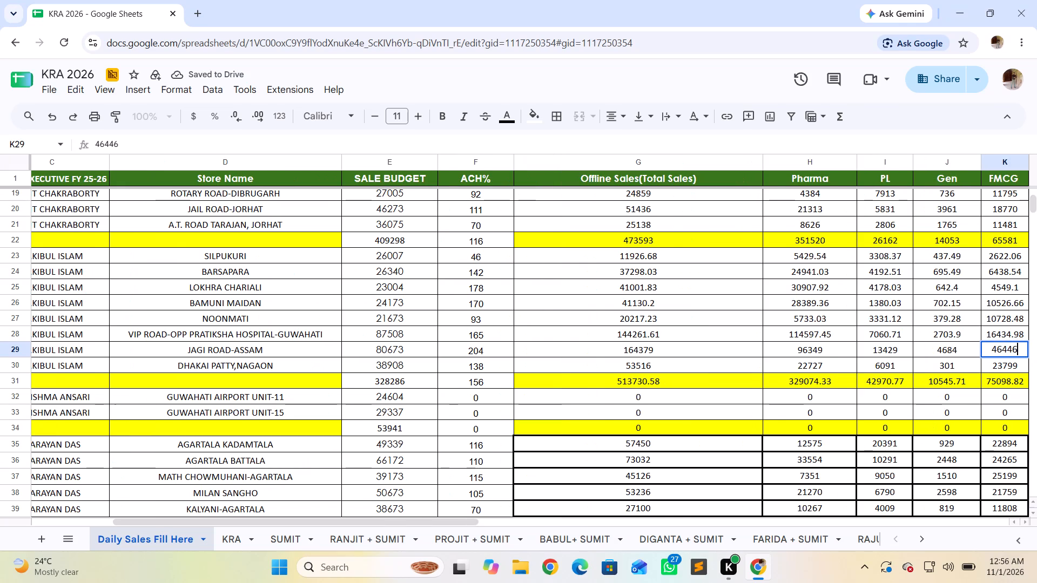
{"action": "key", "text": "Right"}
{"action": "key", "text": "Left"}
{"action": "key", "text": "ctrl+c"}
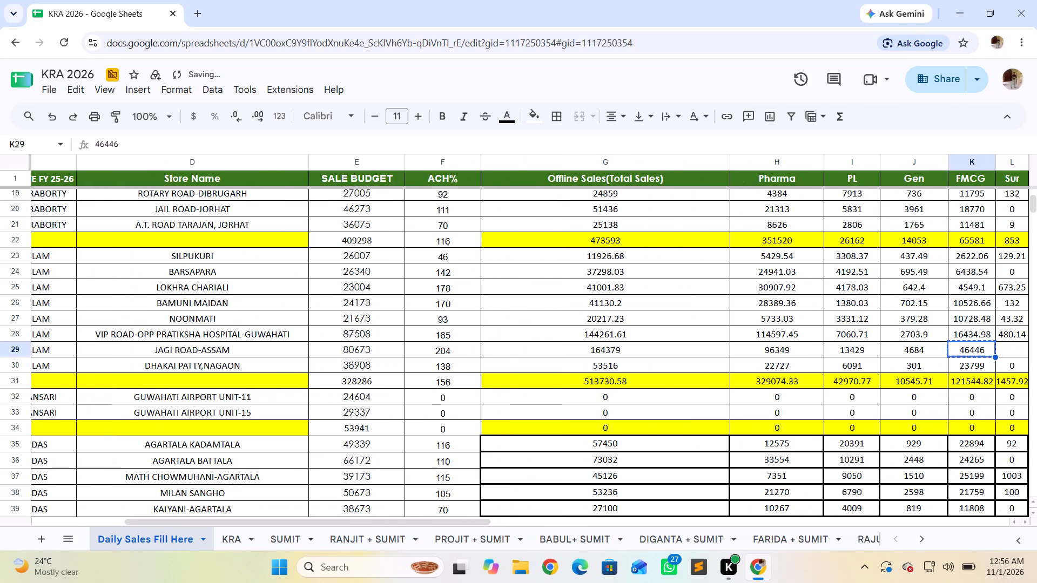
{"action": "key", "text": "Right"}
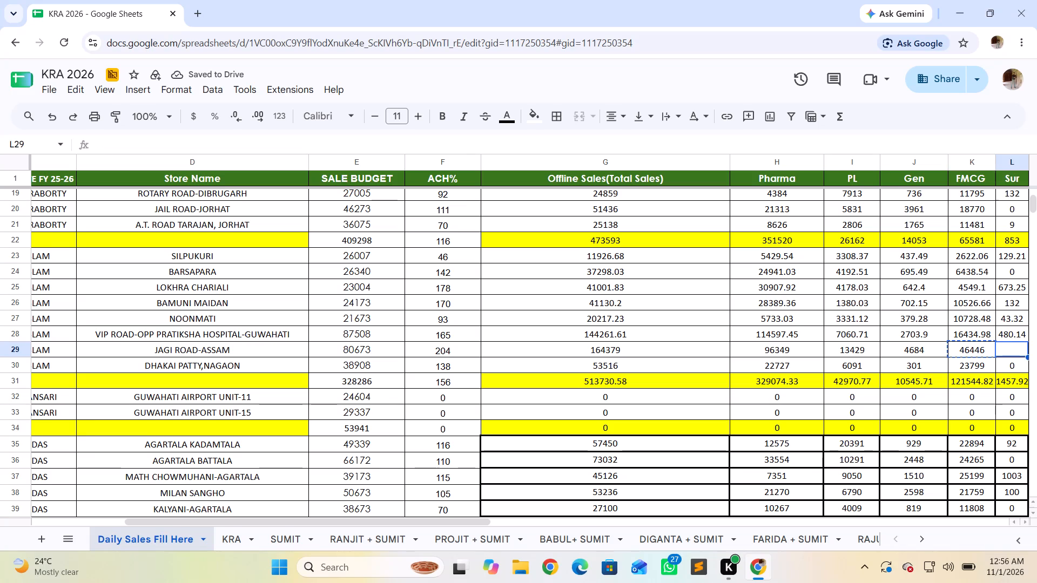
{"action": "type", "text": "235"}
{"action": "key", "text": "Right"}
For JAGI ROAD-ASSAM, enter ONE CARD 3, HD Bill 0, HD BILL VALUE 0, CIRCLE ENROLLMENT 23, VALUE DEAL 15 and BILL COUNT 288.
{"action": "key", "text": "0"}
{"action": "key", "text": "BackSpace"}
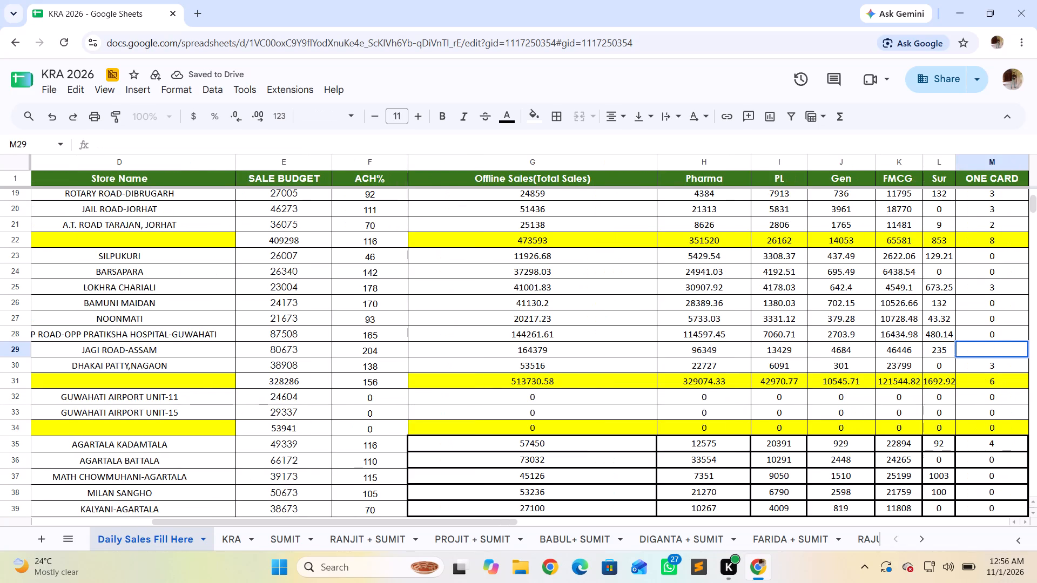
{"action": "key", "text": "3"}
{"action": "key", "text": "Right"}
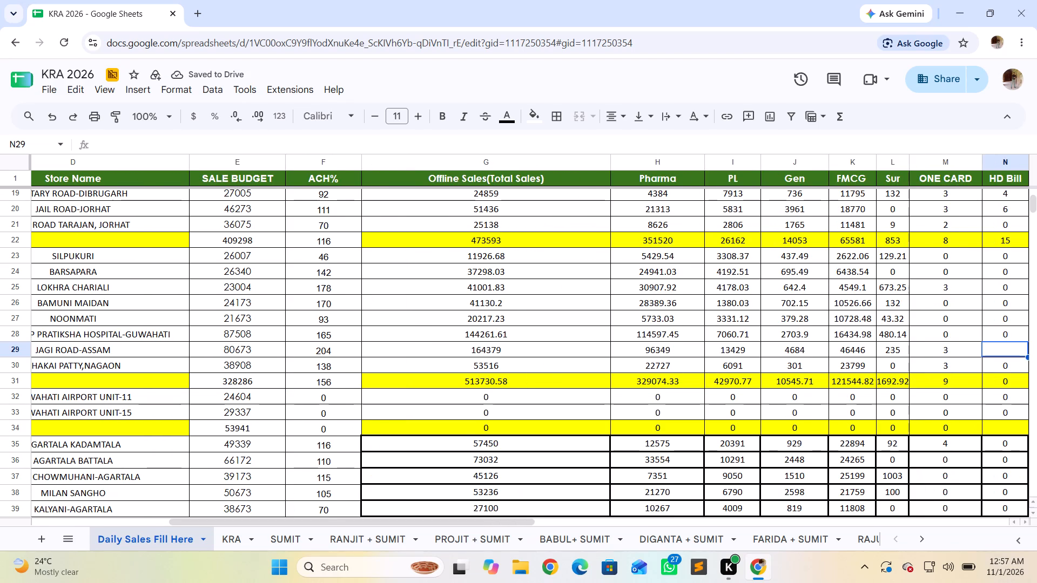
{"action": "key", "text": "0"}
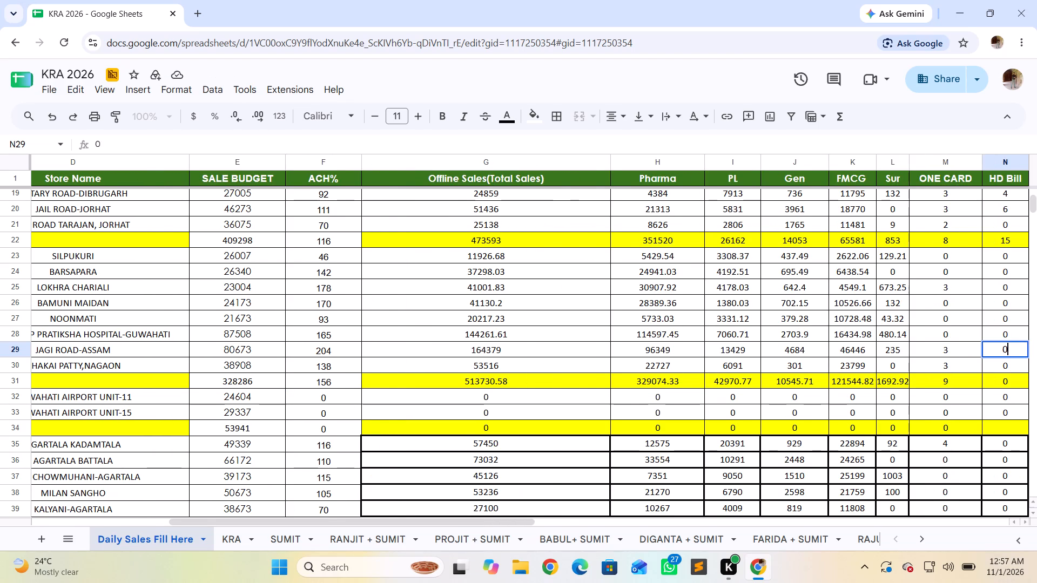
{"action": "key", "text": "Right"}
{"action": "key", "text": "0"}
{"action": "key", "text": "Right"}
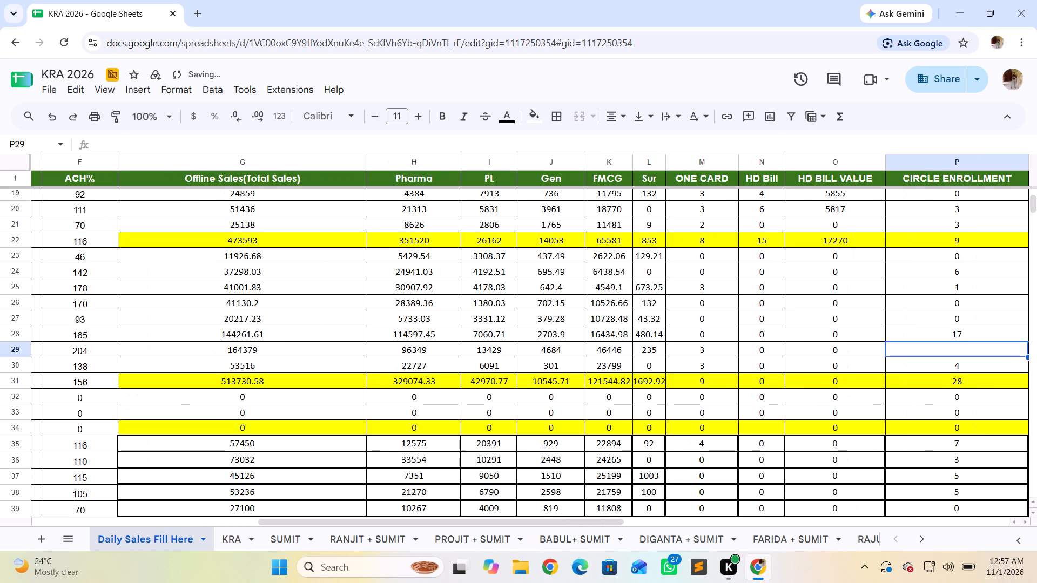
{"action": "type", "text": "23"}
{"action": "key", "text": "Right"}
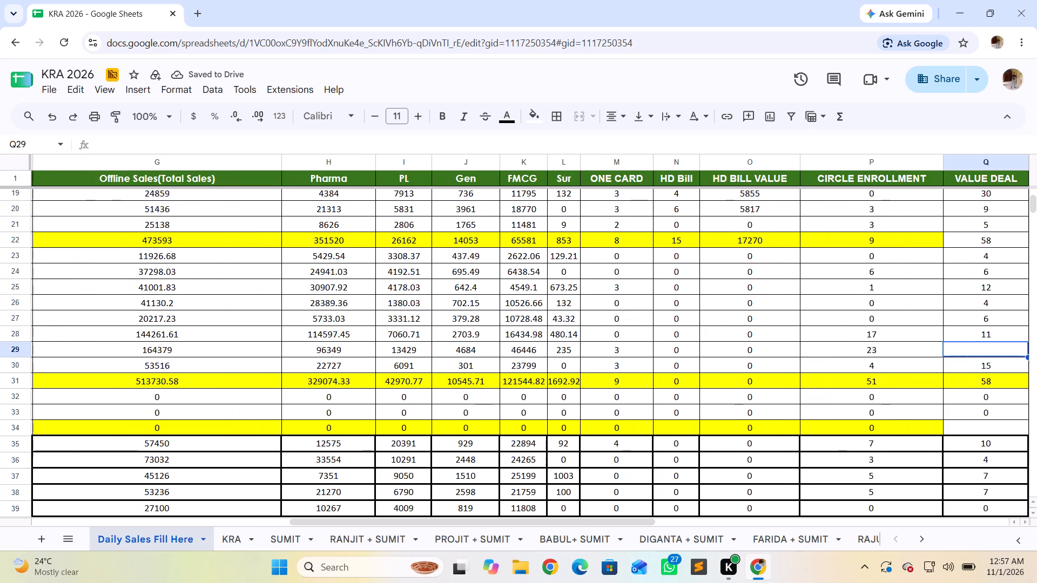
{"action": "type", "text": "15"}
{"action": "key", "text": "Right"}
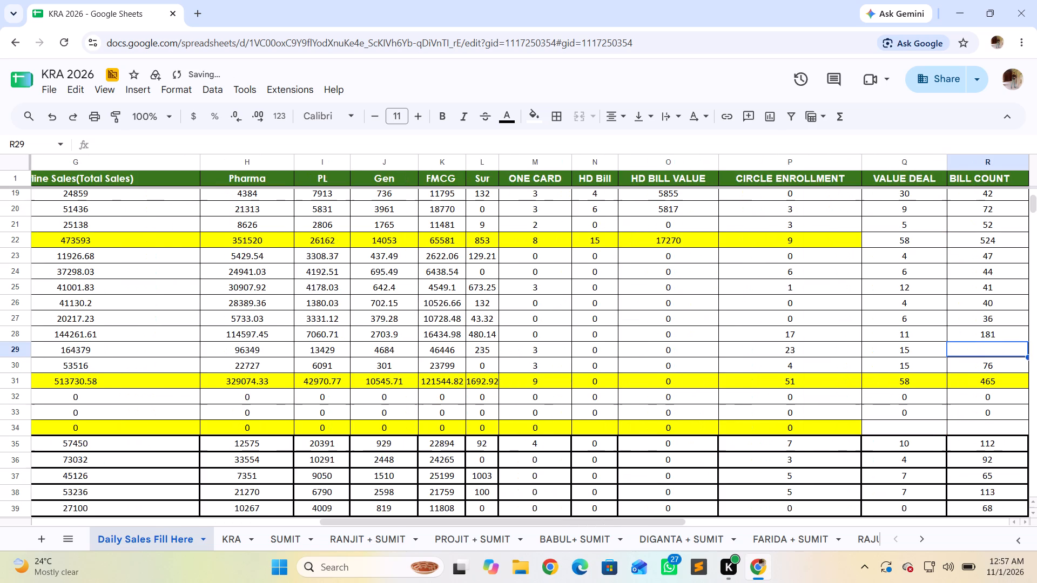
{"action": "type", "text": "288"}
{"action": "key", "text": "Right"}
Paste the copied 46446 as OFFLINE FMCG for JAGI ROAD-ASSAM and enter ONLINE FMCG 0.
{"action": "key", "text": "Right"}
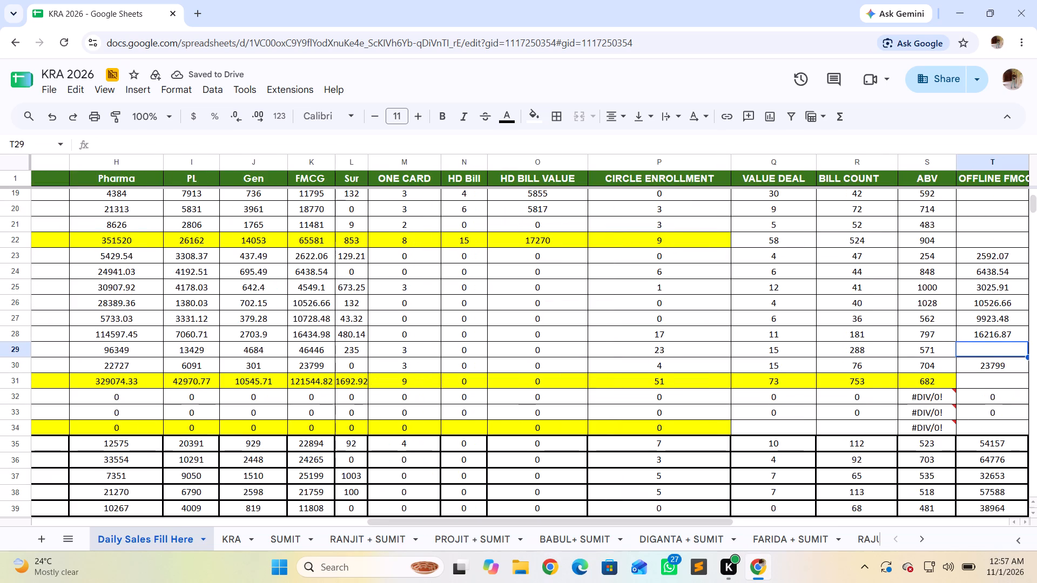
{"action": "key", "text": "ctrl+v"}
{"action": "key", "text": "Right"}
{"action": "key", "text": "0"}
{"action": "key", "text": "Right"}
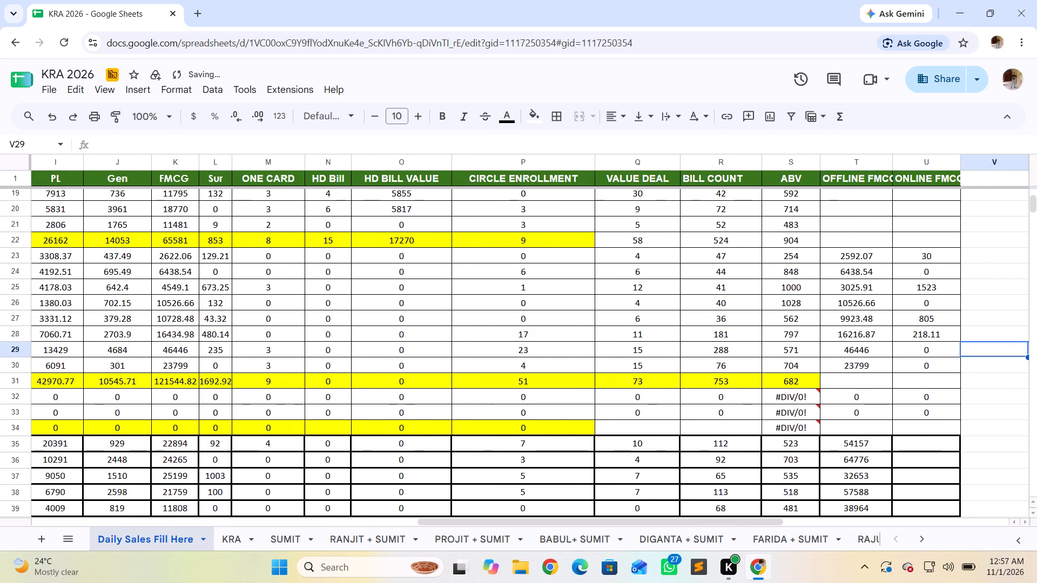
Review the JAGI ROAD-ASSAM row across all its columns, back to the branch ID.
{"action": "key", "text": "Left"}
{"action": "key", "text": "Left"}
{"action": "key", "text": "Left"}
{"action": "key", "text": "Left"}
{"action": "key", "text": "Left"}
{"action": "key", "text": "Left"}
{"action": "key", "text": "Left"}
{"action": "key", "text": "Left"}
{"action": "key", "text": "Left"}
{"action": "key", "text": "Left"}
{"action": "key", "text": "Left"}
{"action": "key", "text": "Left"}
{"action": "key", "text": "Left"}
{"action": "key", "text": "Left"}
{"action": "key", "text": "Left"}
{"action": "key", "text": "Left"}
{"action": "key", "text": "Left"}
{"action": "key", "text": "Left"}
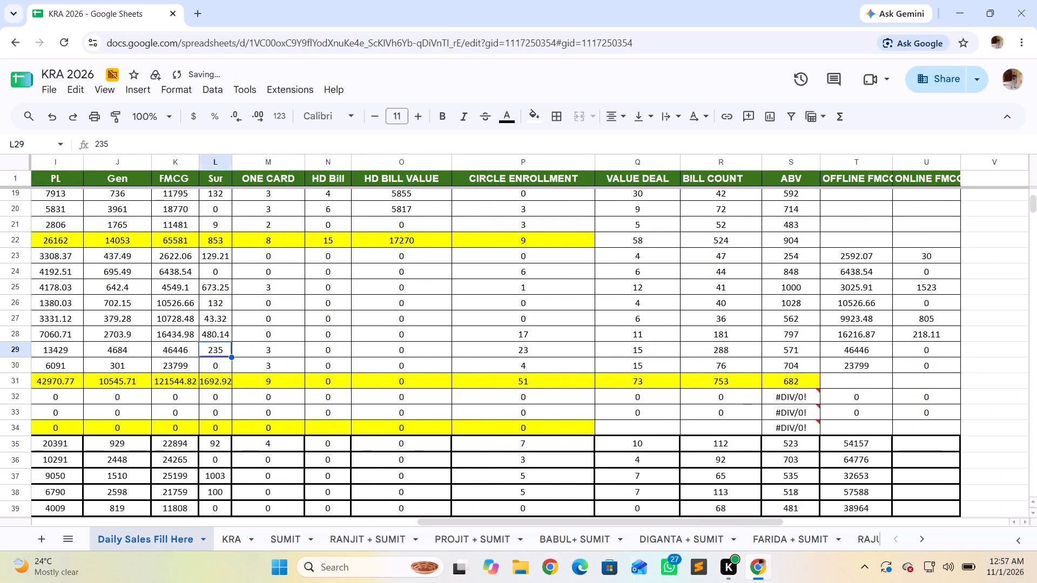
{"action": "key", "text": "Right"}
{"action": "key", "text": "Right"}
{"action": "key", "text": "Right"}
{"action": "key", "text": "Right"}
{"action": "key", "text": "Right"}
{"action": "key", "text": "Right"}
{"action": "key", "text": "Right"}
{"action": "key", "text": "Right"}
{"action": "key", "text": "Right"}
{"action": "key", "text": "Right"}
{"action": "key", "text": "Right"}
{"action": "key", "text": "Right"}
{"action": "key", "text": "Right"}
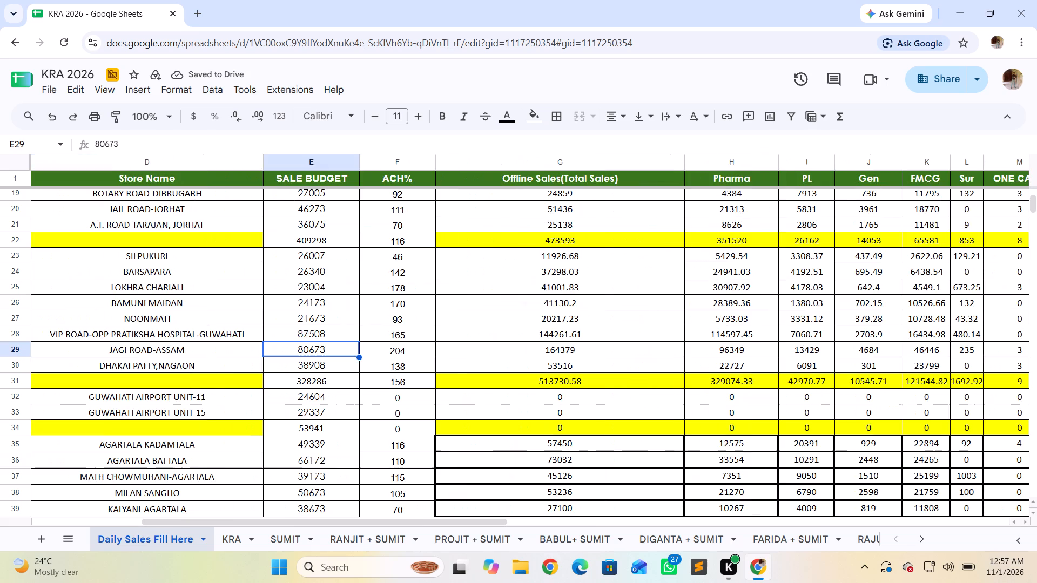
{"action": "key", "text": "Right"}
{"action": "key", "text": "Left"}
{"action": "key", "text": "Left"}
{"action": "key", "text": "Left"}
{"action": "key", "text": "Left"}
{"action": "key", "text": "Left"}
{"action": "key", "text": "Left"}
{"action": "key", "text": "Left"}
{"action": "key", "text": "Left"}
{"action": "key", "text": "Left"}
{"action": "key", "text": "Left"}
{"action": "key", "text": "Left"}
{"action": "key", "text": "Left"}
{"action": "key", "text": "Left"}
{"action": "key", "text": "Left"}
{"action": "key", "text": "Left"}
{"action": "key", "text": "Left"}
{"action": "key", "text": "Left"}
{"action": "key", "text": "Left"}
{"action": "key", "text": "Left"}
{"action": "key", "text": "Left"}
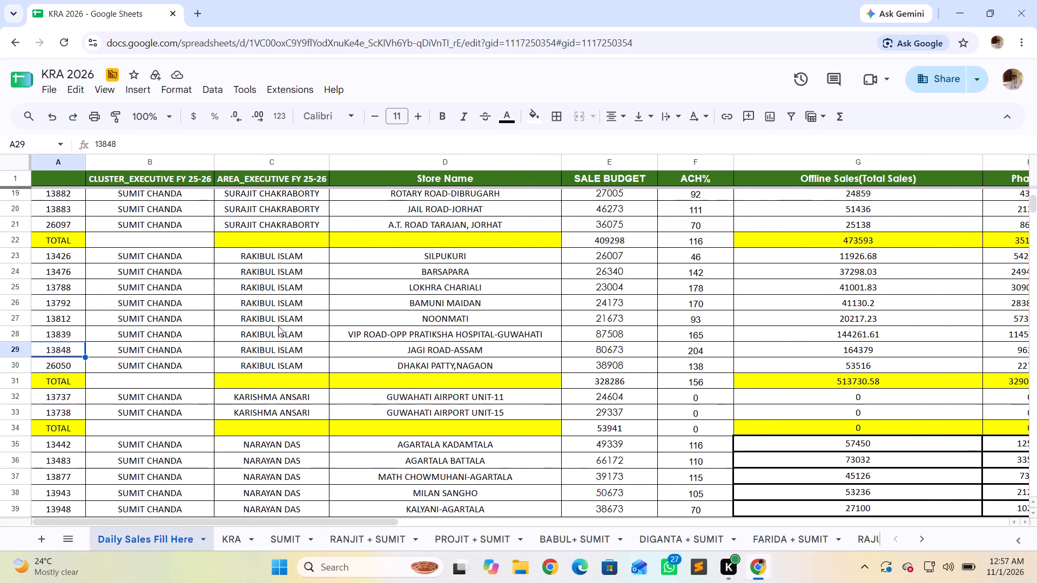
In Rakibul's INITIATIVE REPORTS table below the store list, set the VALUE DEAL SALE QTY to 73.
{"action": "scroll", "coordinate": [662, 374], "scroll_direction": "down", "scroll_amount": 9}
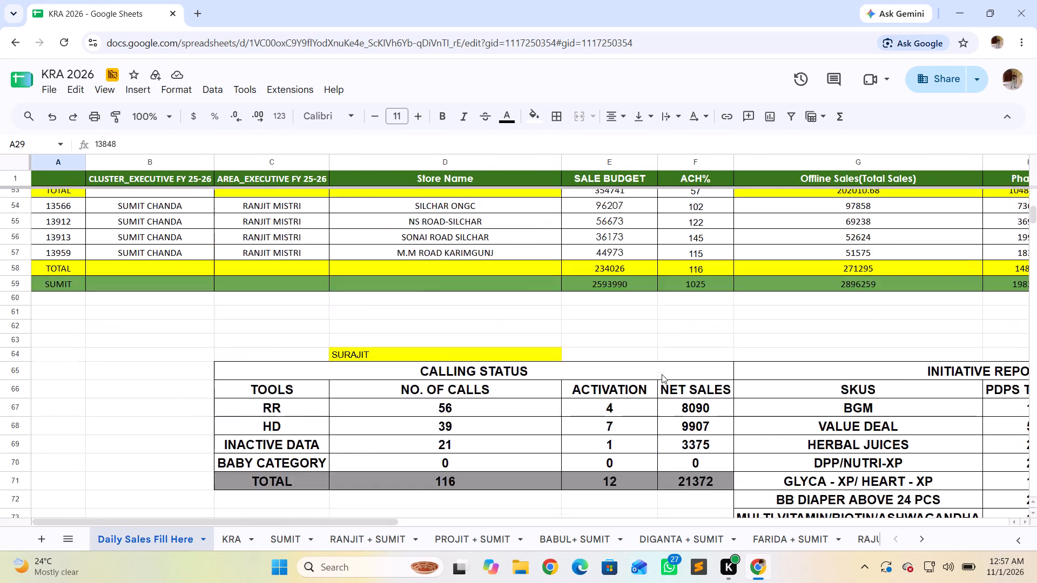
{"action": "scroll", "coordinate": [662, 374], "scroll_direction": "down", "scroll_amount": 10}
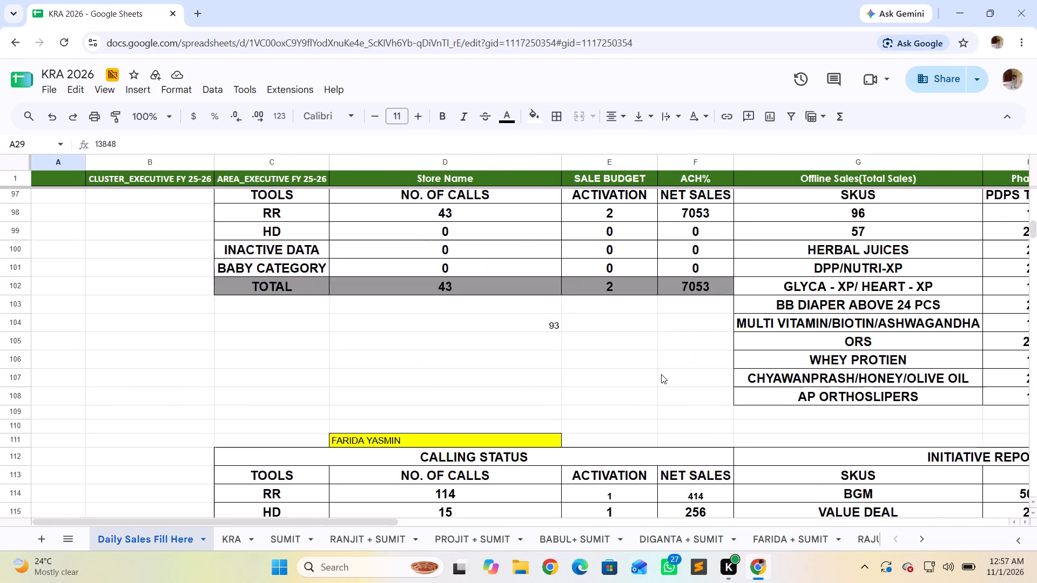
{"action": "scroll", "coordinate": [661, 374], "scroll_direction": "down", "scroll_amount": 7}
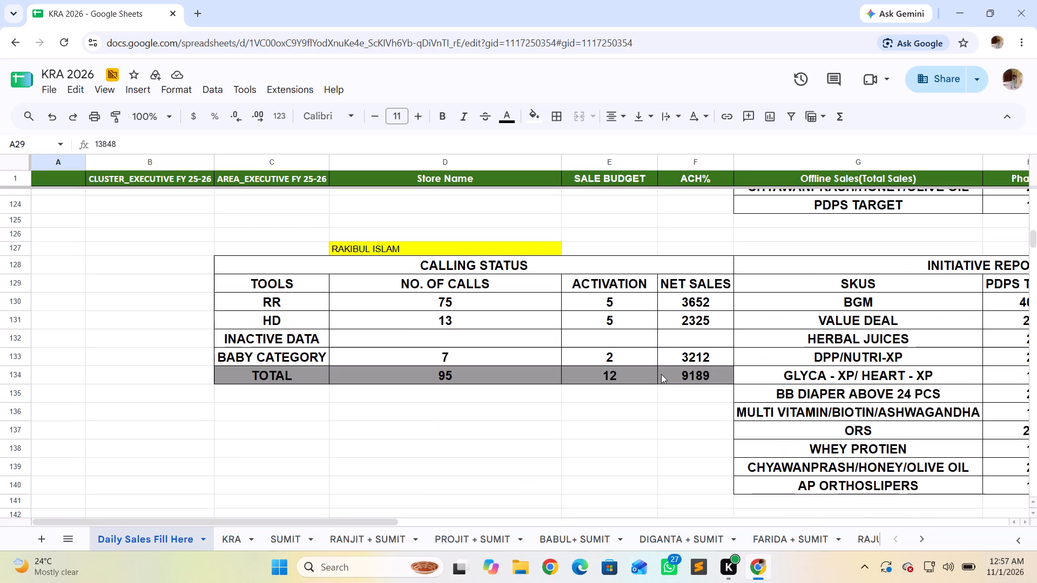
{"action": "left_click", "coordinate": [1005, 317]}
{"action": "key", "text": "Right"}
{"action": "key", "text": "Right"}
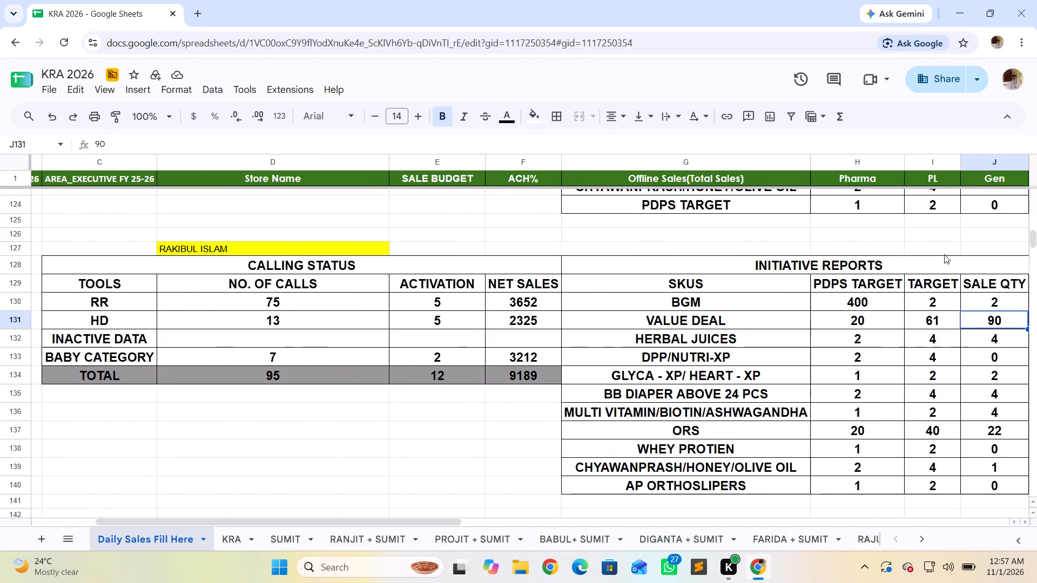
{"action": "key", "text": "Right"}
{"action": "key", "text": "Left"}
{"action": "type", "text": "73"}
{"action": "key", "text": "Left"}
{"action": "key", "text": "Left"}
{"action": "key", "text": "Left"}
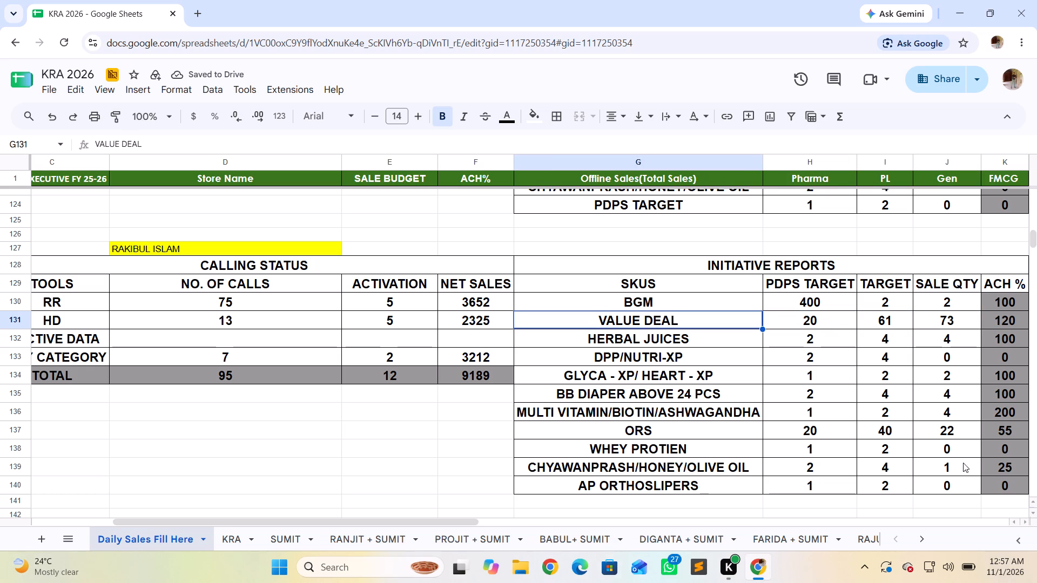
Open the RAKIBUL + SUMIT sheet and set its zoom to 75%.
{"action": "left_click", "coordinate": [922, 541]}
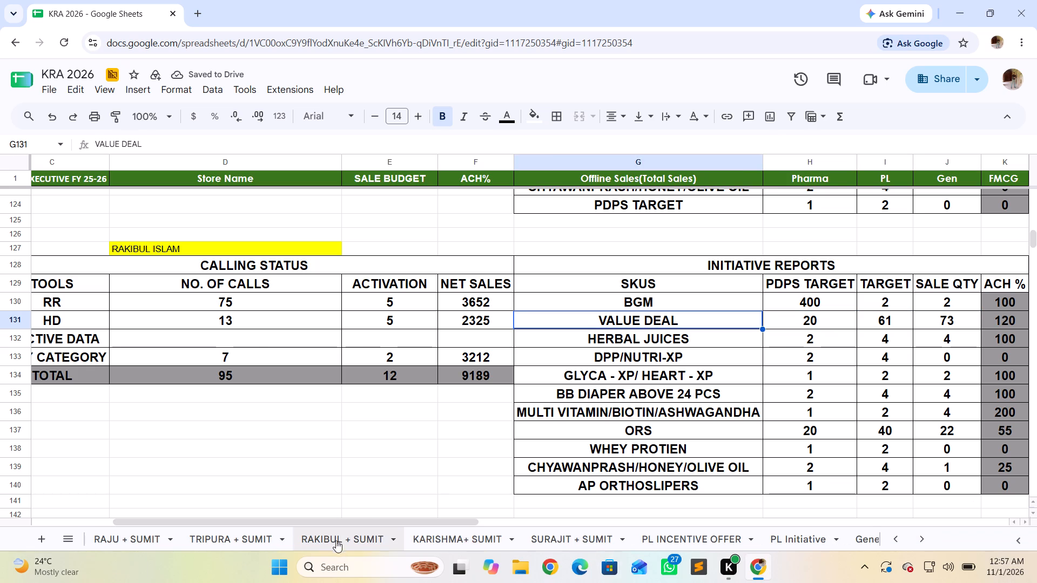
{"action": "left_click", "coordinate": [338, 537]}
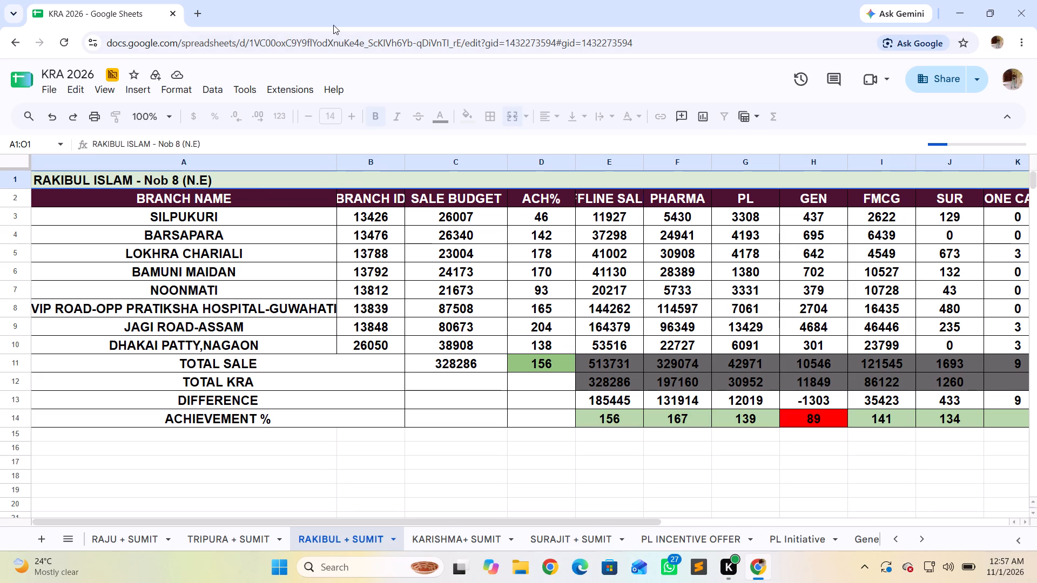
{"action": "left_click", "coordinate": [167, 114]}
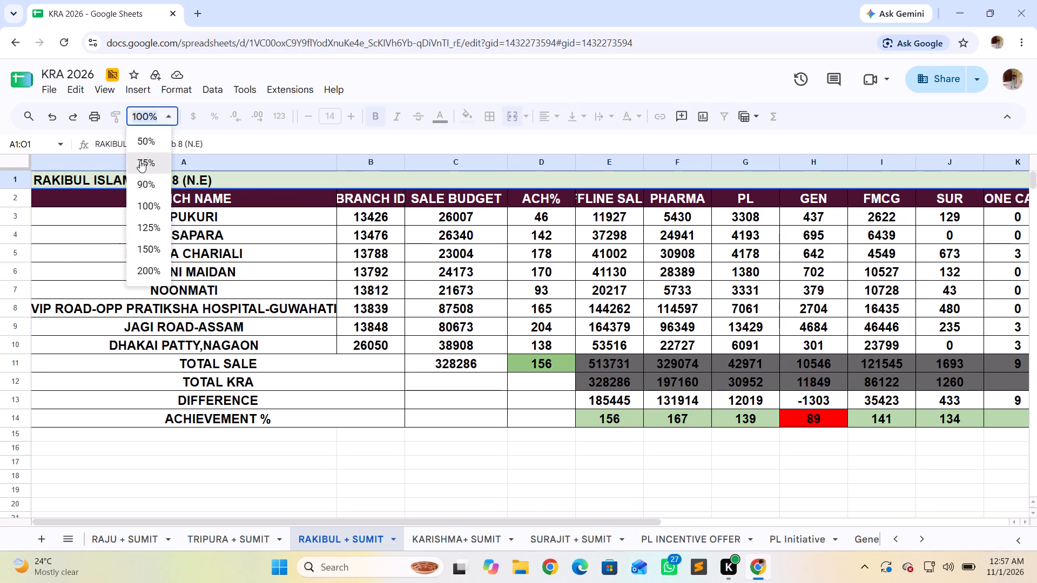
{"action": "left_click", "coordinate": [140, 160]}
{"action": "left_click", "coordinate": [414, 449]}
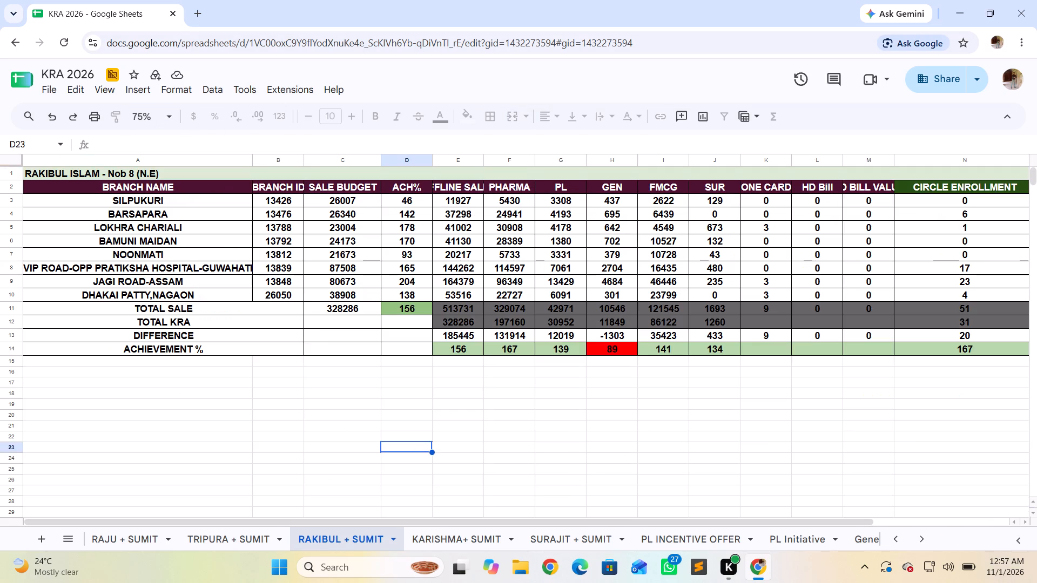
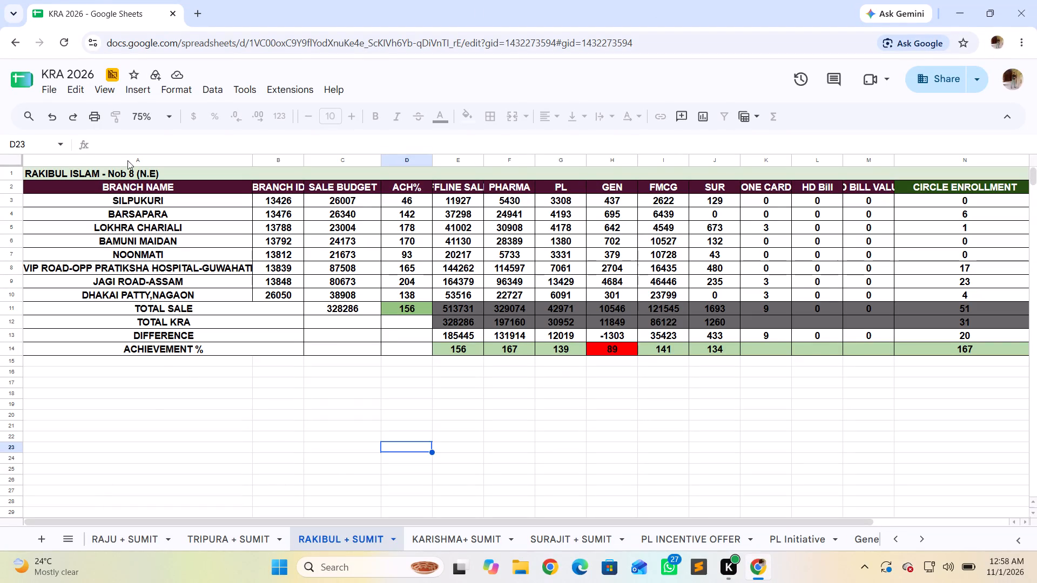
Copy the GEN values of all branches from SILPUKURI to DHAKAI PATTY,NAGAON in the RAKIBUL + SUMIT sheet.
{"action": "left_click", "coordinate": [171, 114]}
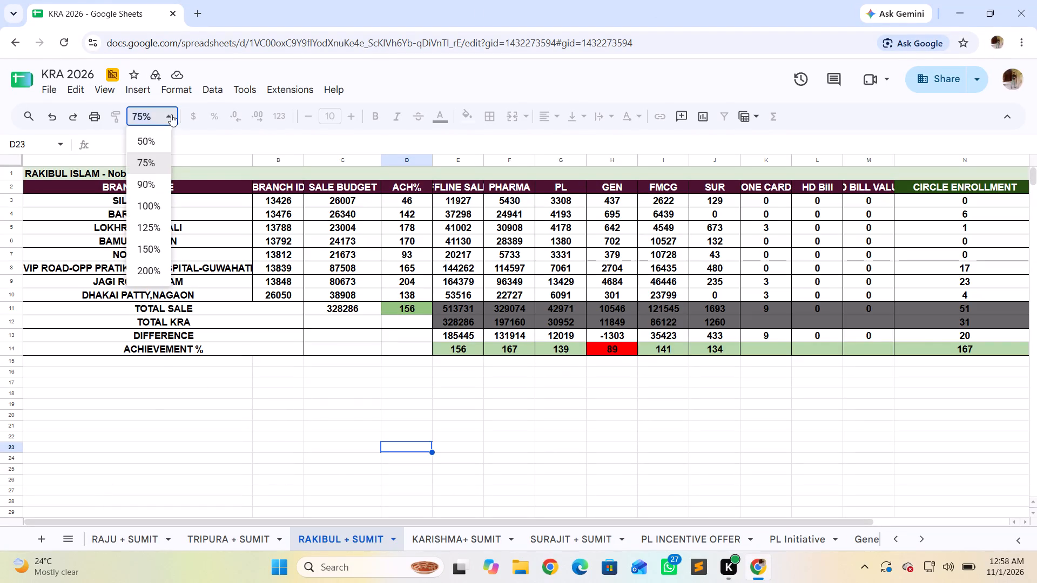
{"action": "left_click", "coordinate": [147, 208]}
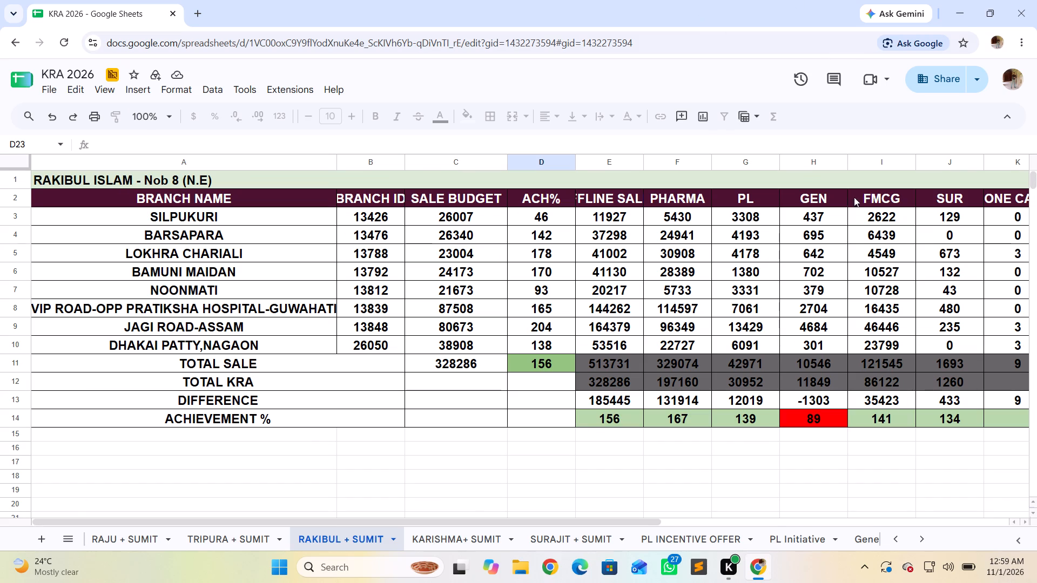
{"action": "left_click_drag", "start_coordinate": [816, 216], "coordinate": [825, 332]}
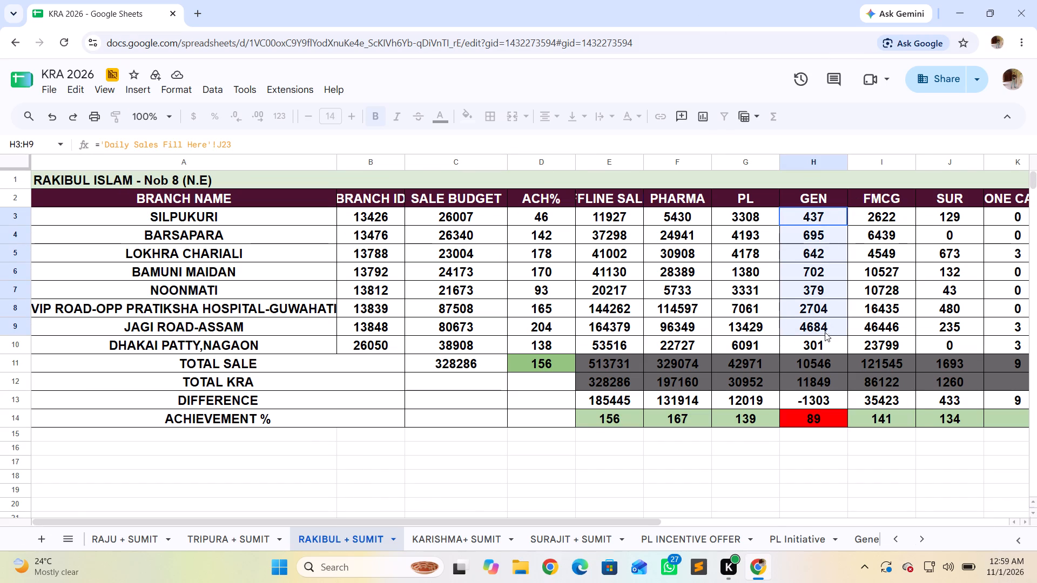
{"action": "left_click_drag", "start_coordinate": [825, 332], "coordinate": [825, 341]}
{"action": "key", "text": "ctrl+c"}
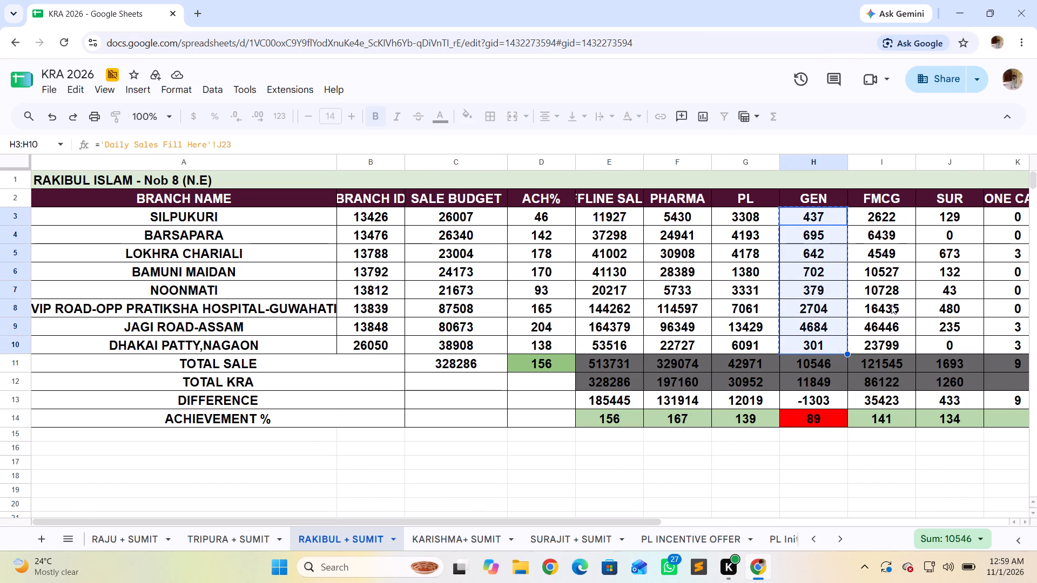
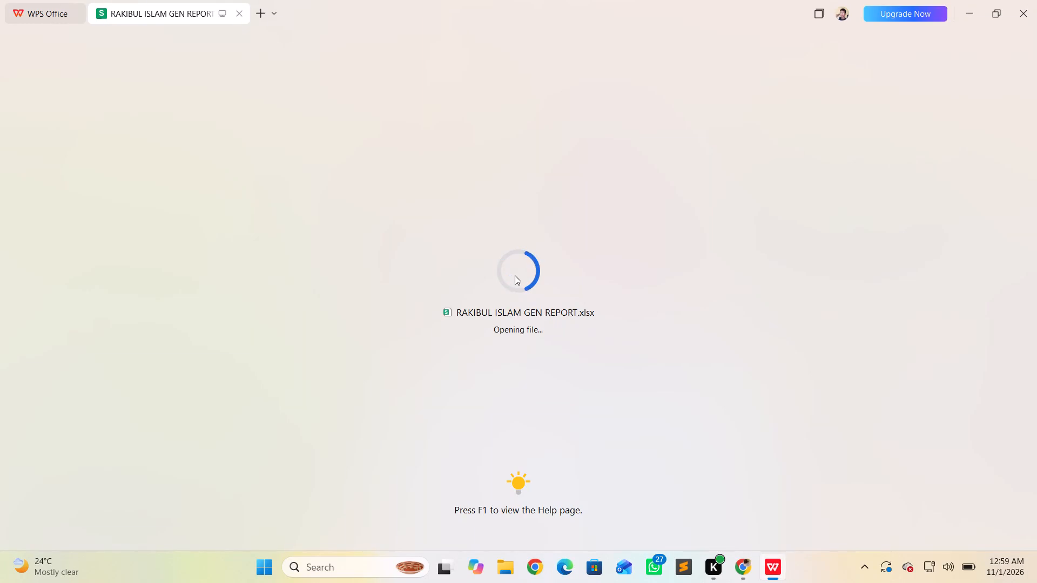
Paste the copied sales figures over the GEN SALE column for all eight sites, from SILPUKURI 437 to DHAKAI PATTY 301.
{"action": "left_click_drag", "start_coordinate": [507, 219], "coordinate": [510, 234]}
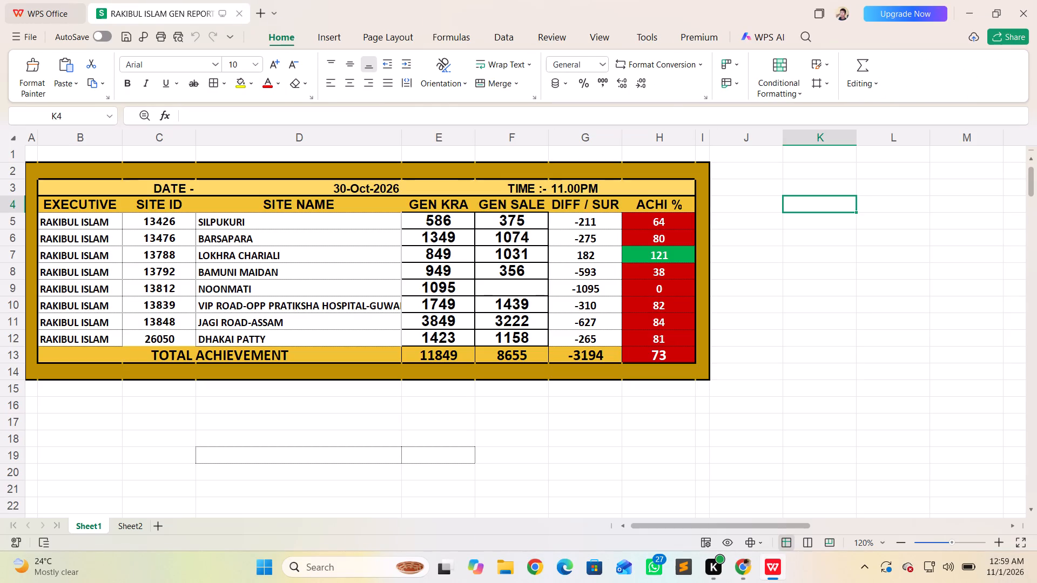
{"action": "left_click_drag", "start_coordinate": [510, 234], "coordinate": [526, 336]}
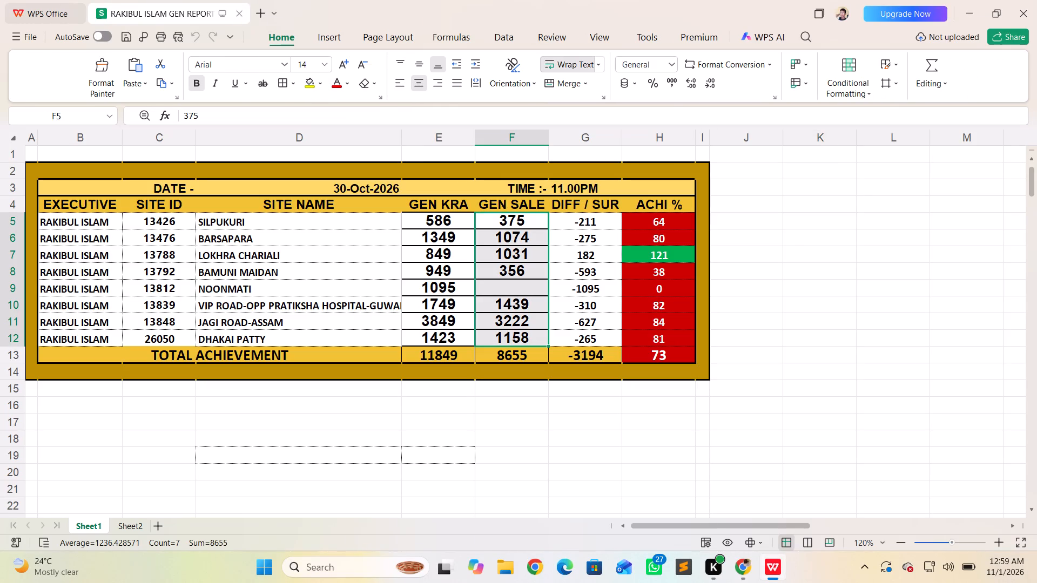
{"action": "key", "text": "ctrl+v"}
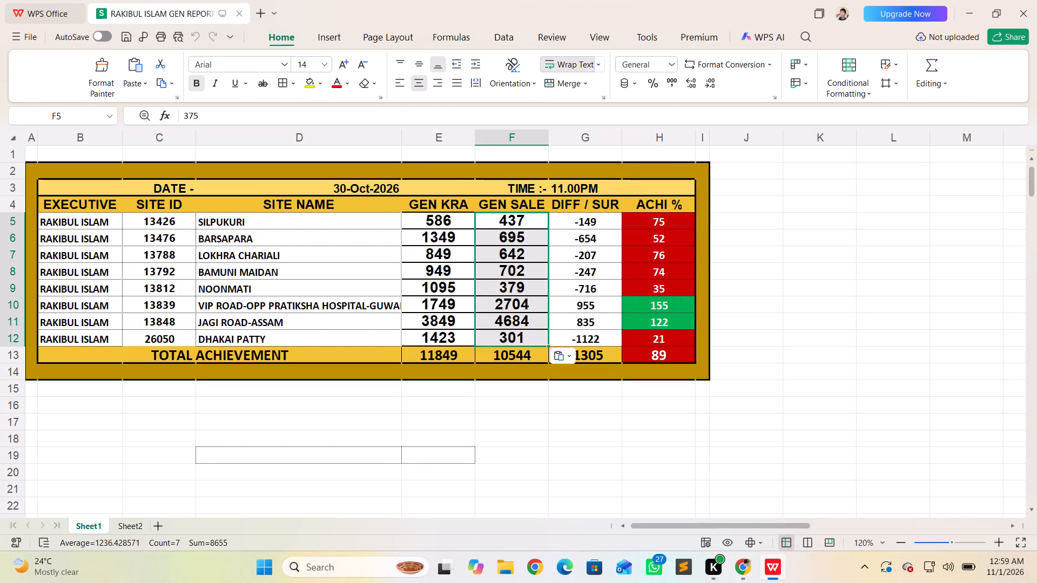
Change the report date in the table's DATE row to 10/31/2026.
{"action": "left_click", "coordinate": [354, 191]}
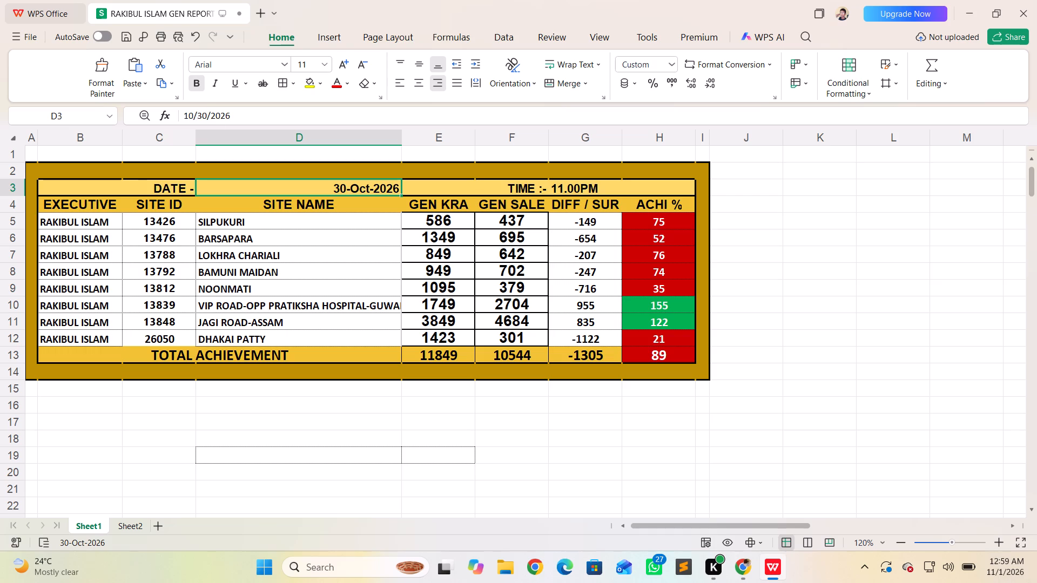
{"action": "left_click", "coordinate": [207, 118]}
{"action": "key", "text": "BackSpace"}
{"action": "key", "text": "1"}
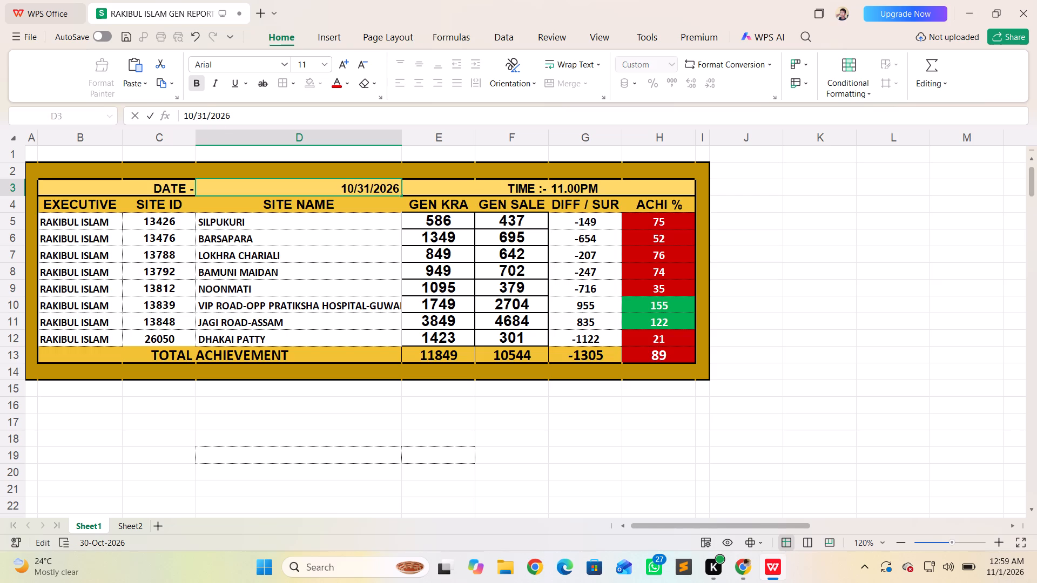
Copy the whole GEN report table including its gold border, from A2 to the border's corner in column I, row 14.
{"action": "left_click_drag", "start_coordinate": [31, 173], "coordinate": [31, 199]}
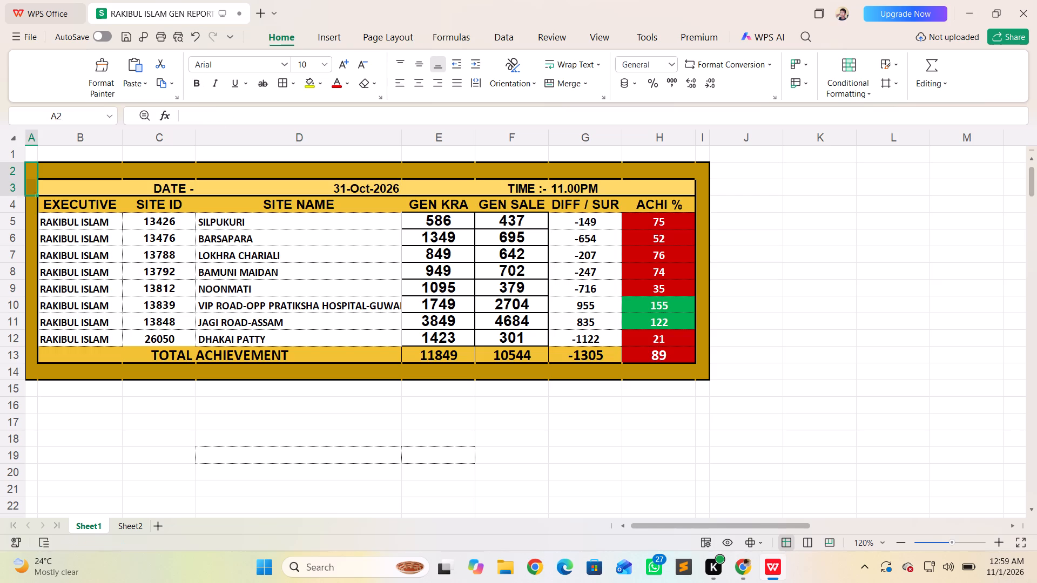
{"action": "left_click_drag", "start_coordinate": [31, 199], "coordinate": [682, 408]}
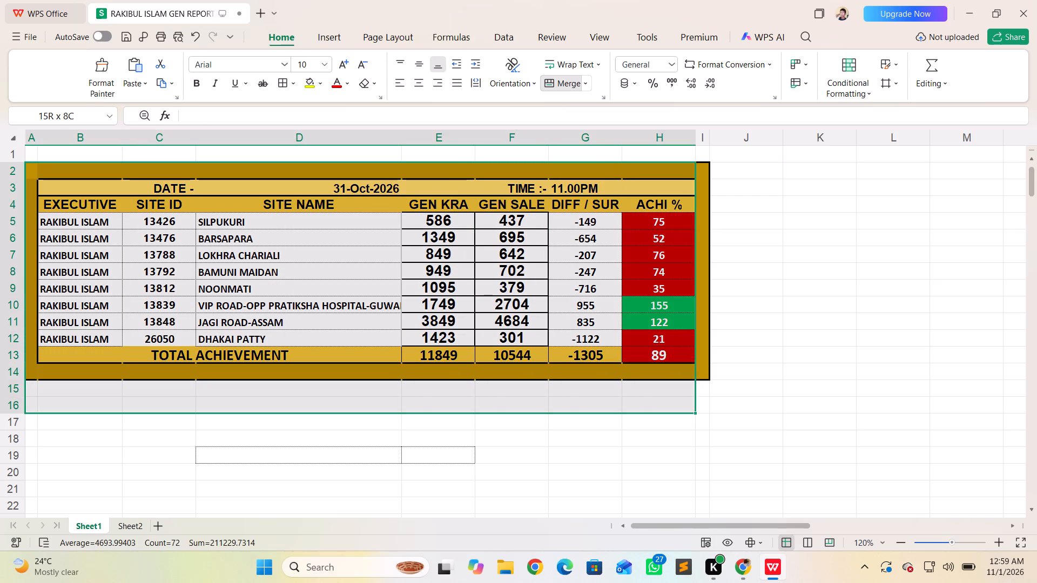
{"action": "left_click_drag", "start_coordinate": [682, 408], "coordinate": [708, 374]}
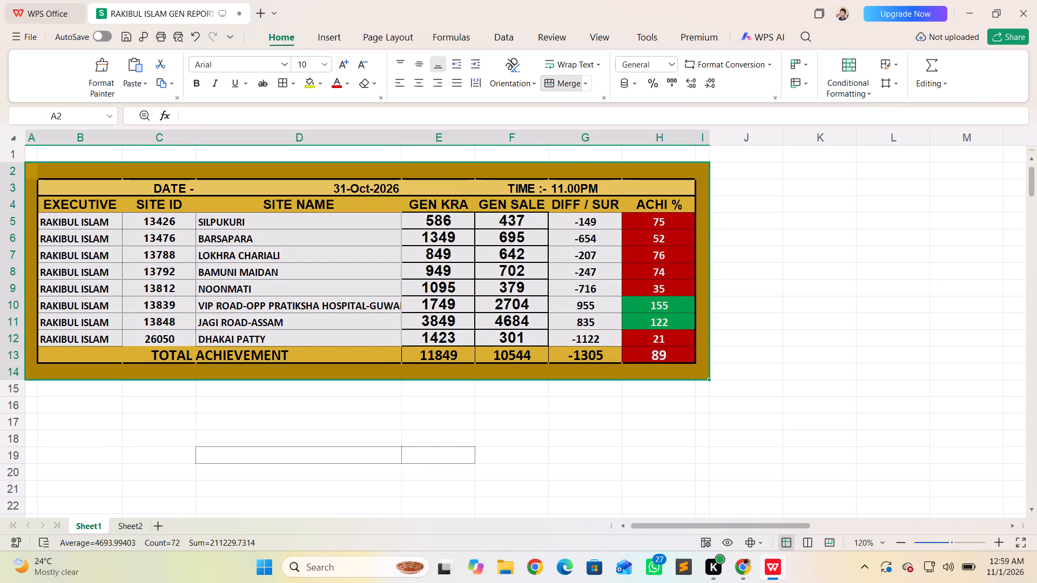
{"action": "key", "text": "ctrl+c"}
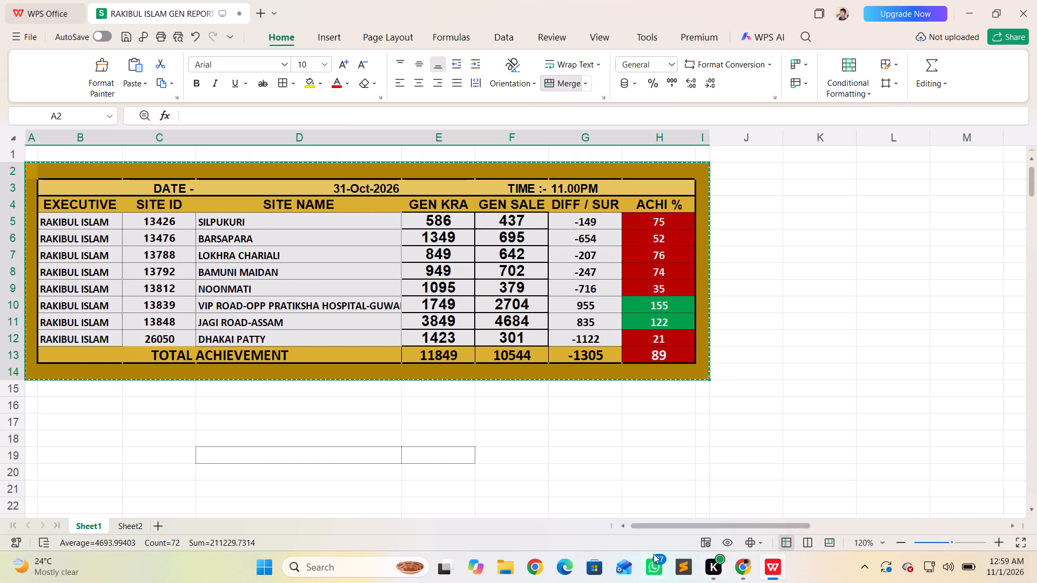